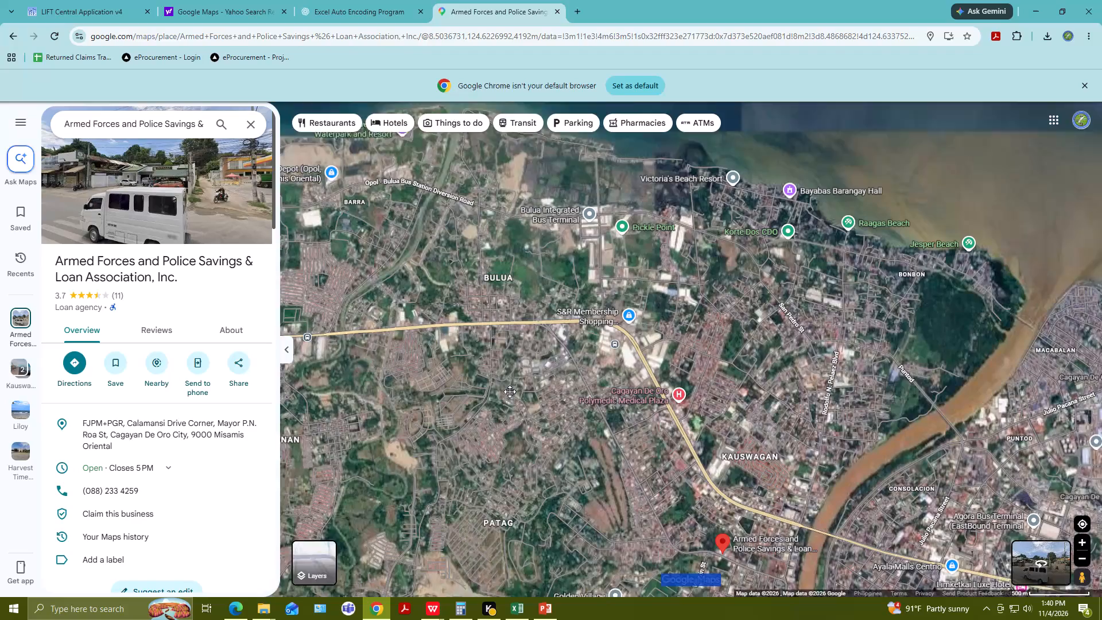
Bring up the Downloads folder in File Explorer and look through the newest downloaded QRRPA reports.
left_click(515, 611)
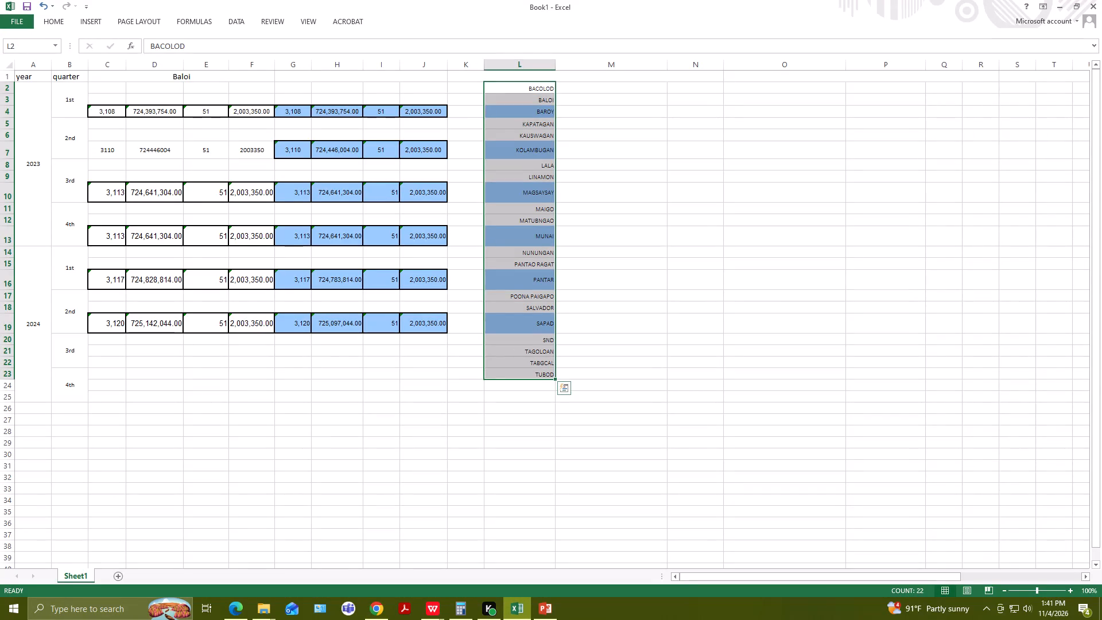
left_click(254, 607)
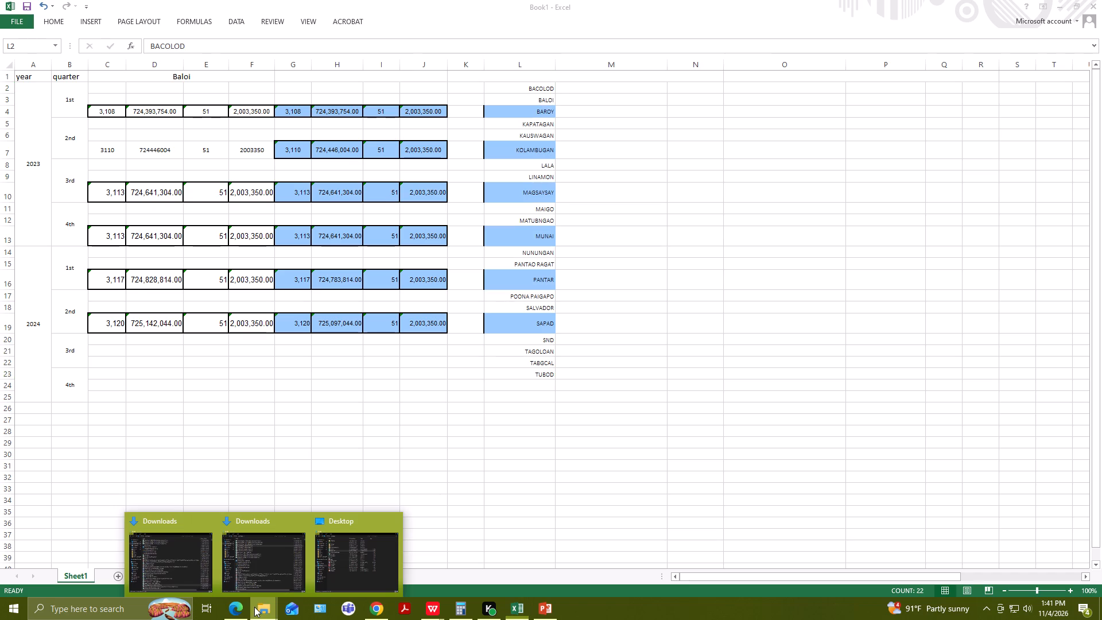
left_click(266, 561)
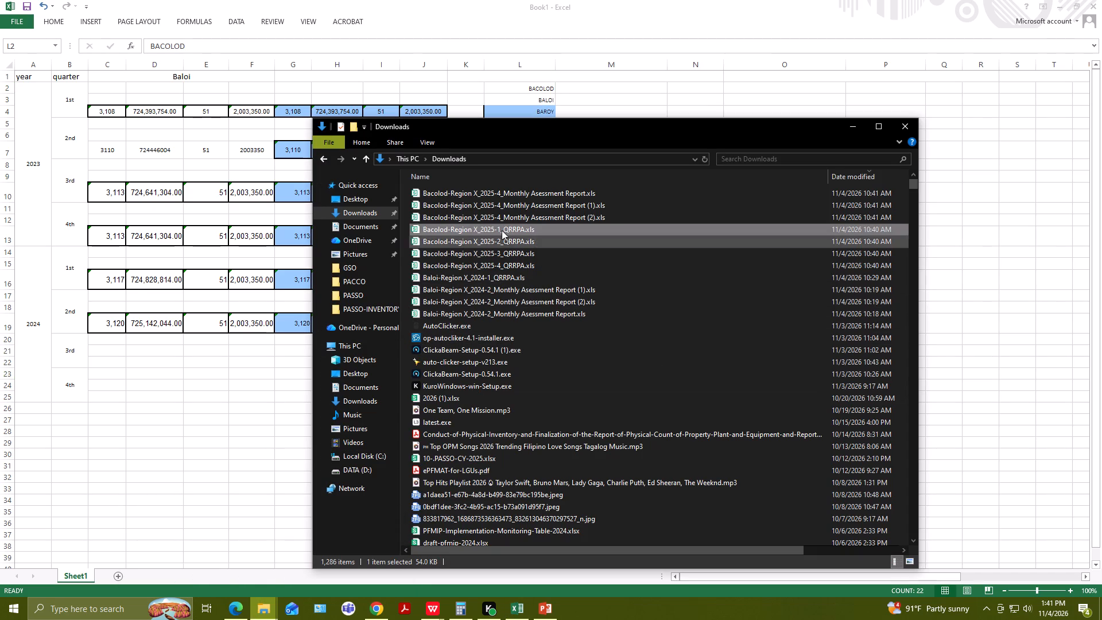
double_click(359, 214)
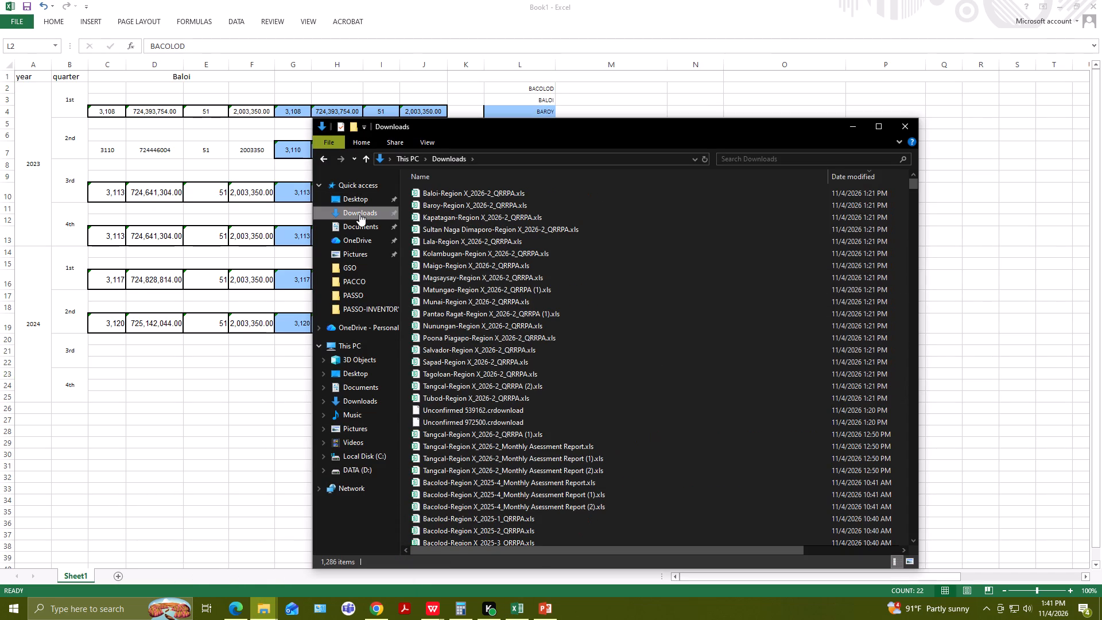
left_click(359, 214)
scroll(588, 390, "down", 2)
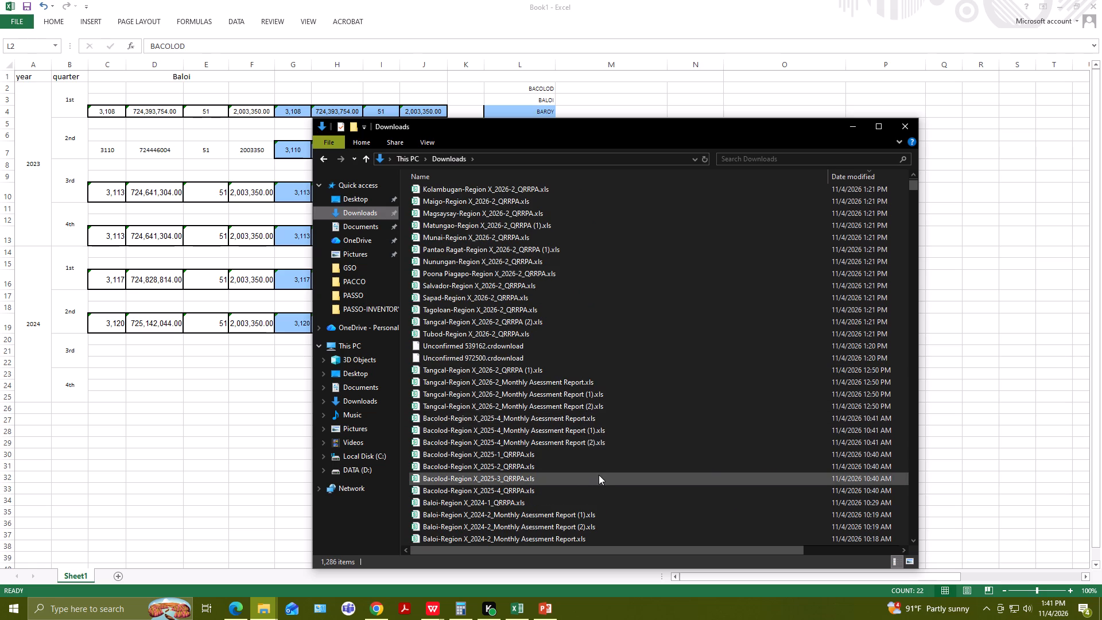
scroll(599, 475, "down", 3)
scroll(546, 470, "up", 3)
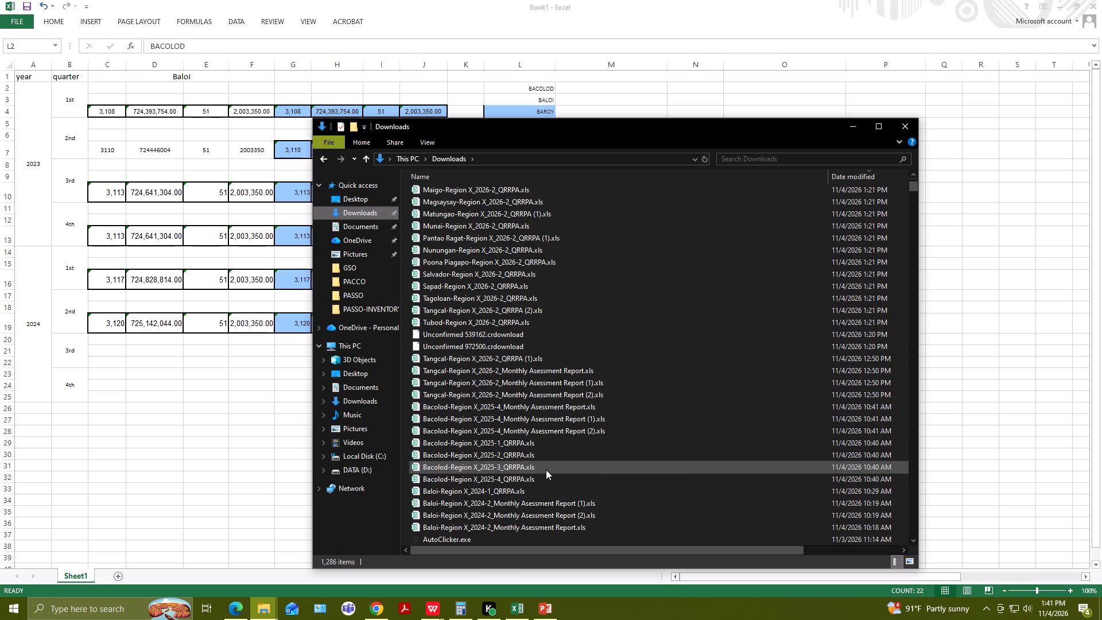
scroll(496, 456, "up", 4)
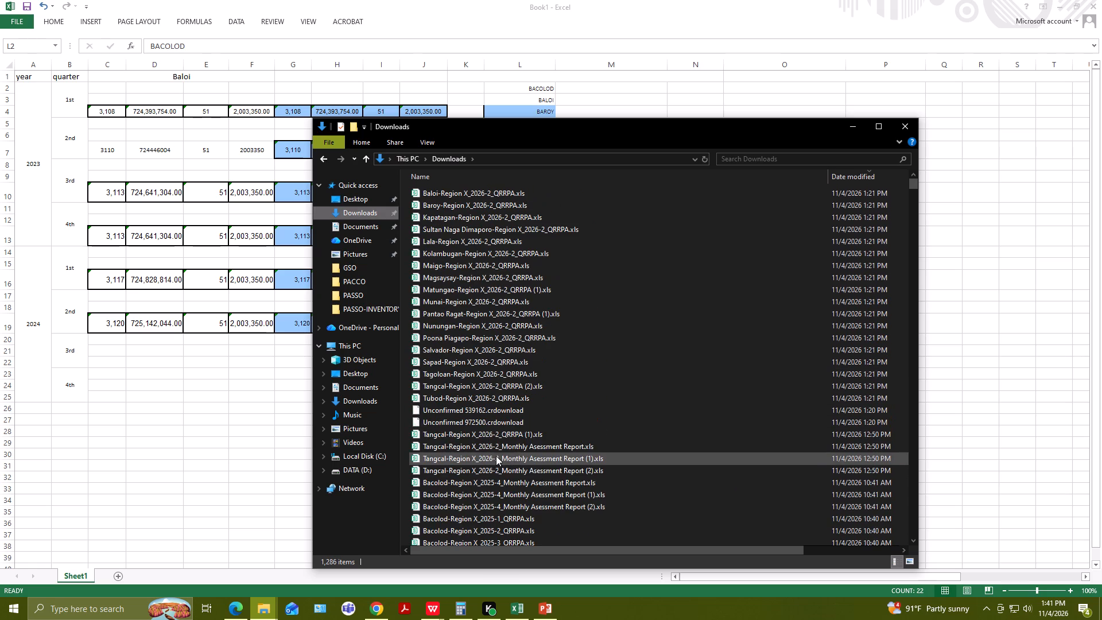
scroll(494, 438, "up", 4)
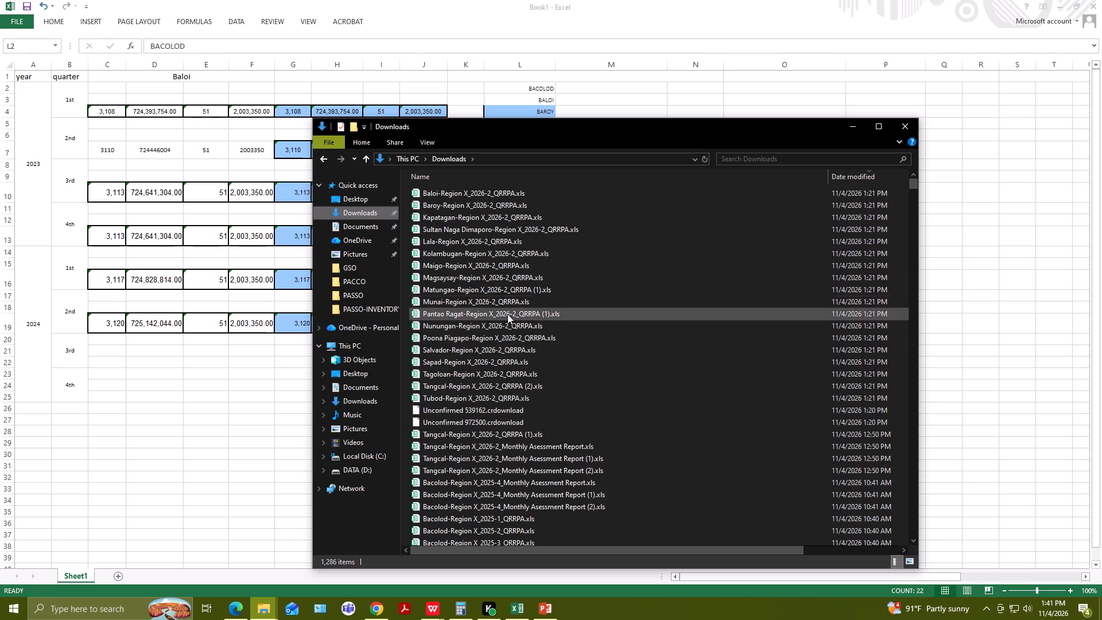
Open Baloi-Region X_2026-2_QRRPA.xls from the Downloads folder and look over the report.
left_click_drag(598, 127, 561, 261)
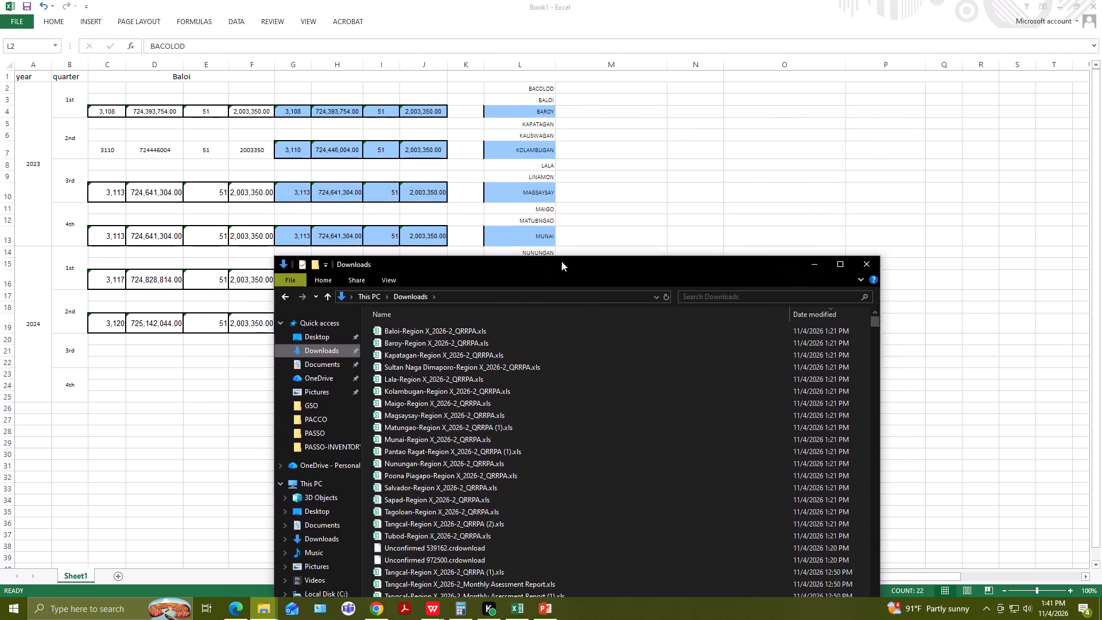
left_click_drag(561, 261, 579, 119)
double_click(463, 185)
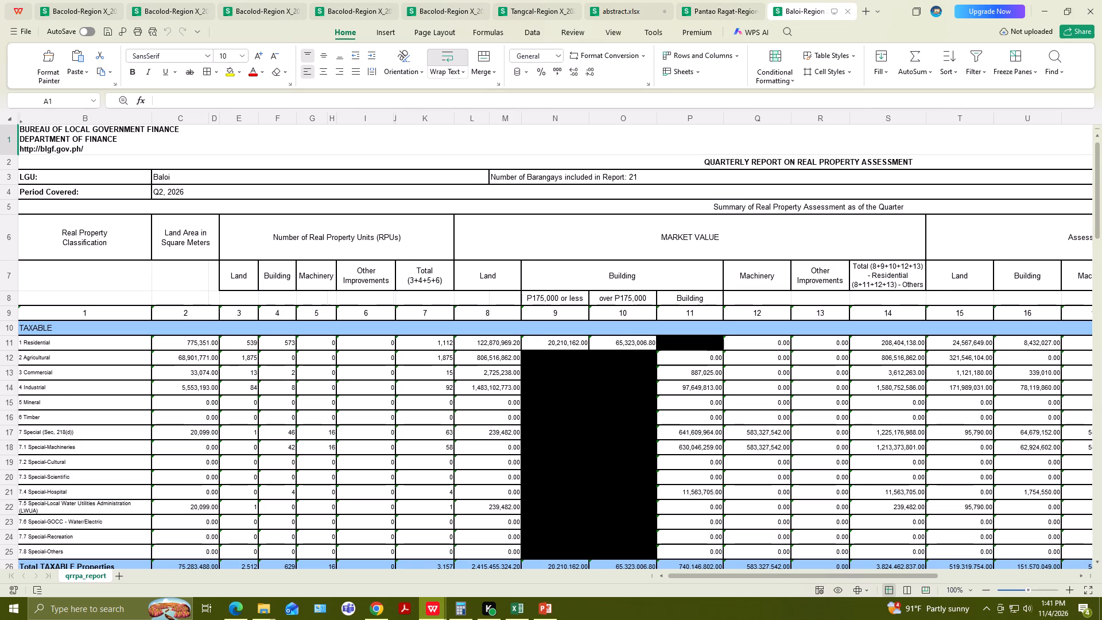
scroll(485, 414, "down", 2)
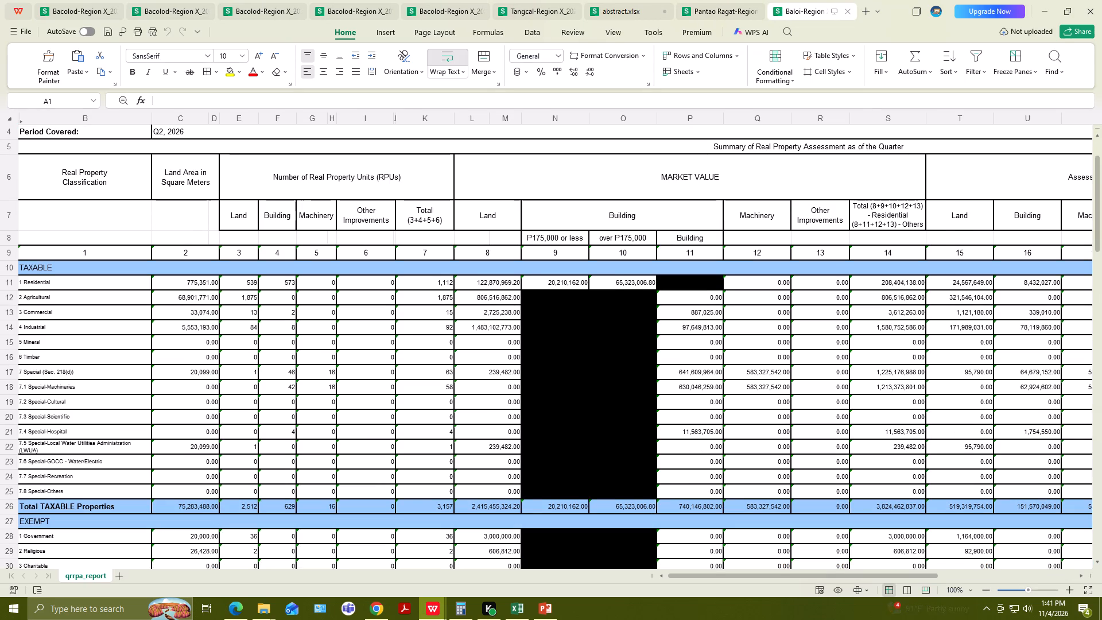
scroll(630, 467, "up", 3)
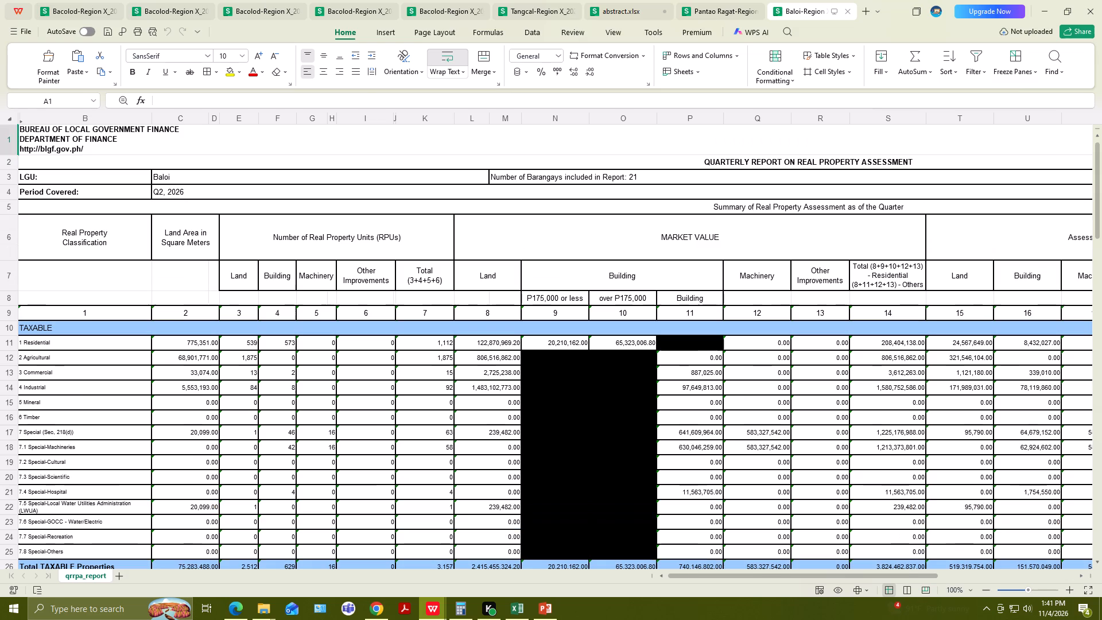
Close every open workbook in WPS Office, discarding the changes to abstract.xlsx.
left_click(848, 10)
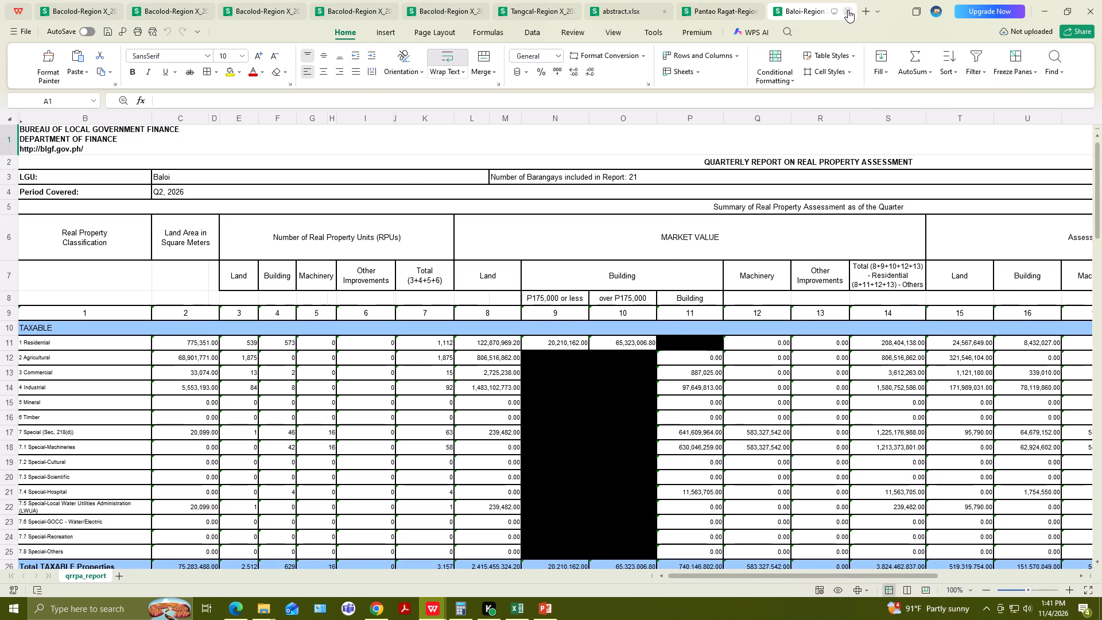
left_click(650, 188)
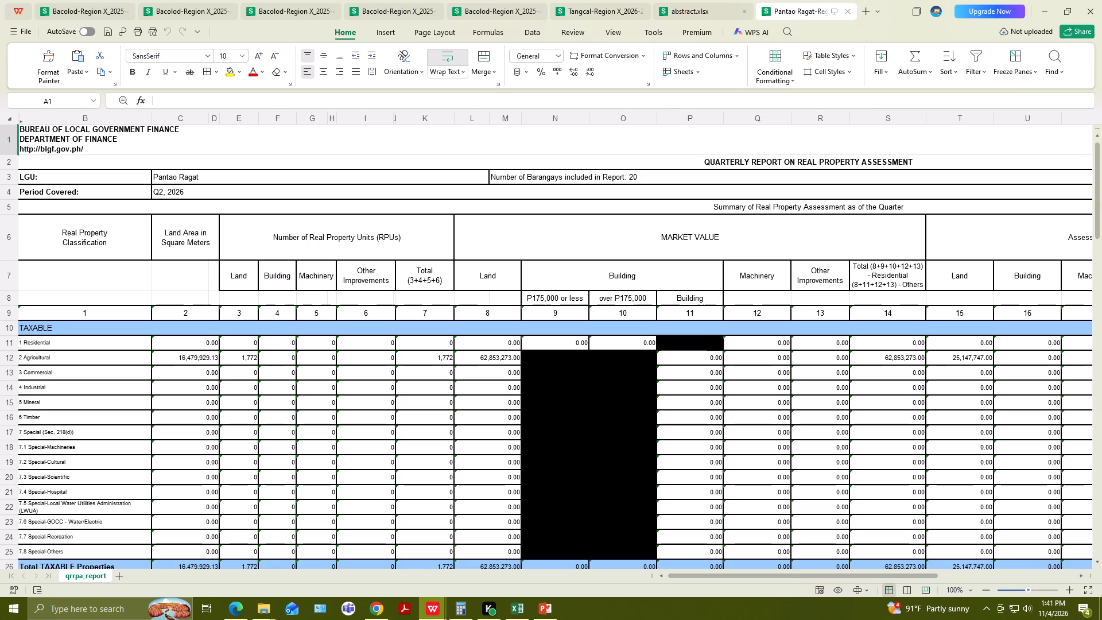
left_click(846, 13)
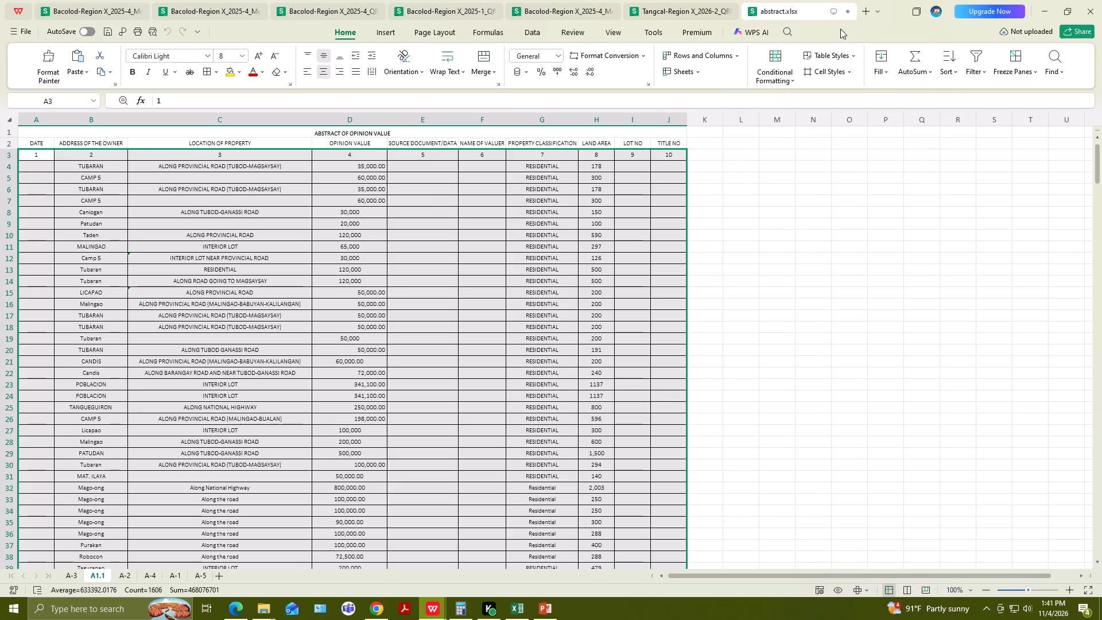
left_click(849, 14)
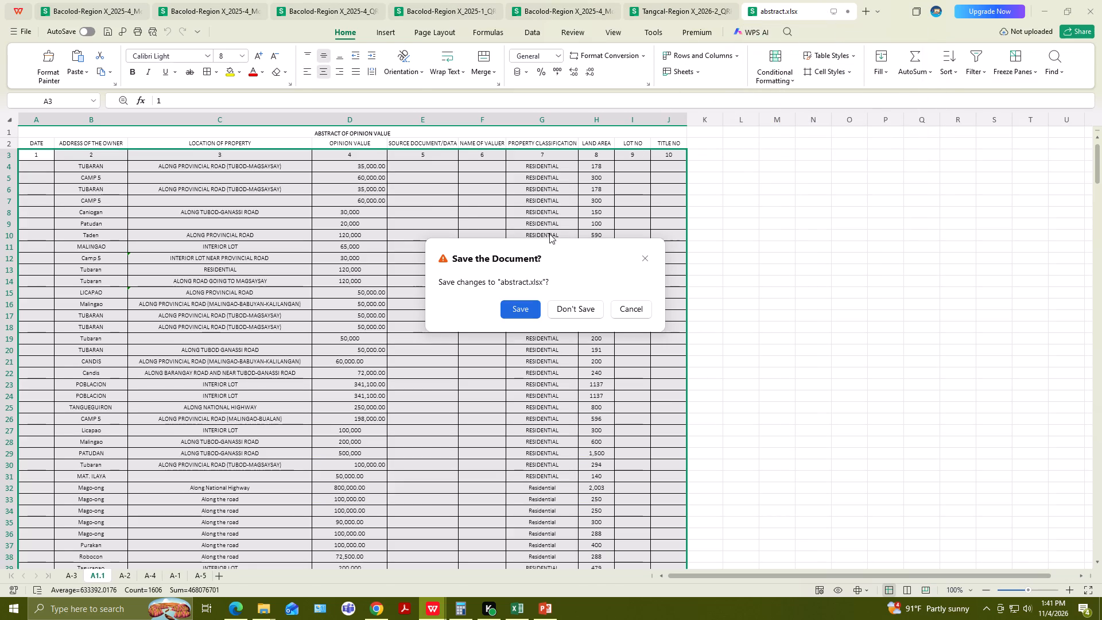
left_click(573, 313)
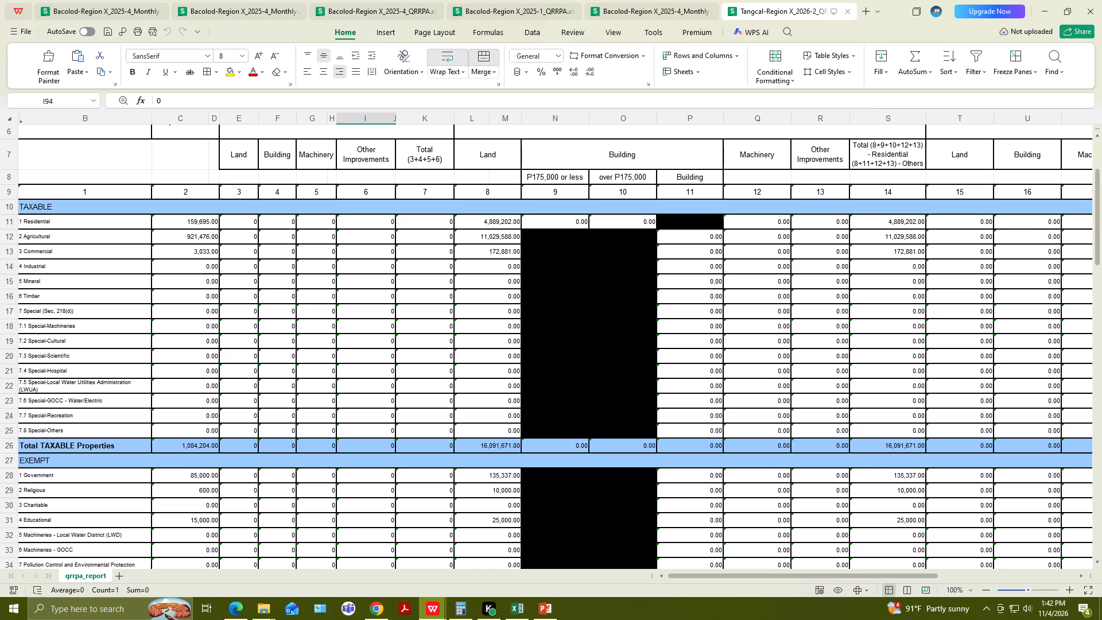
left_click(847, 14)
left_click(763, 10)
left_click(626, 10)
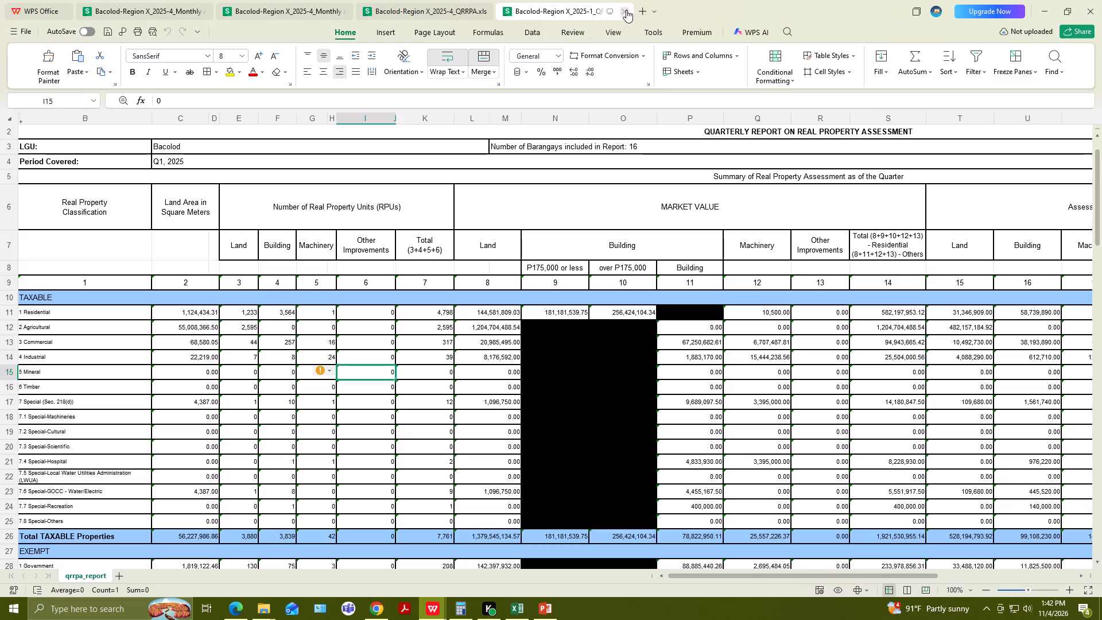
left_click(483, 13)
left_click(343, 11)
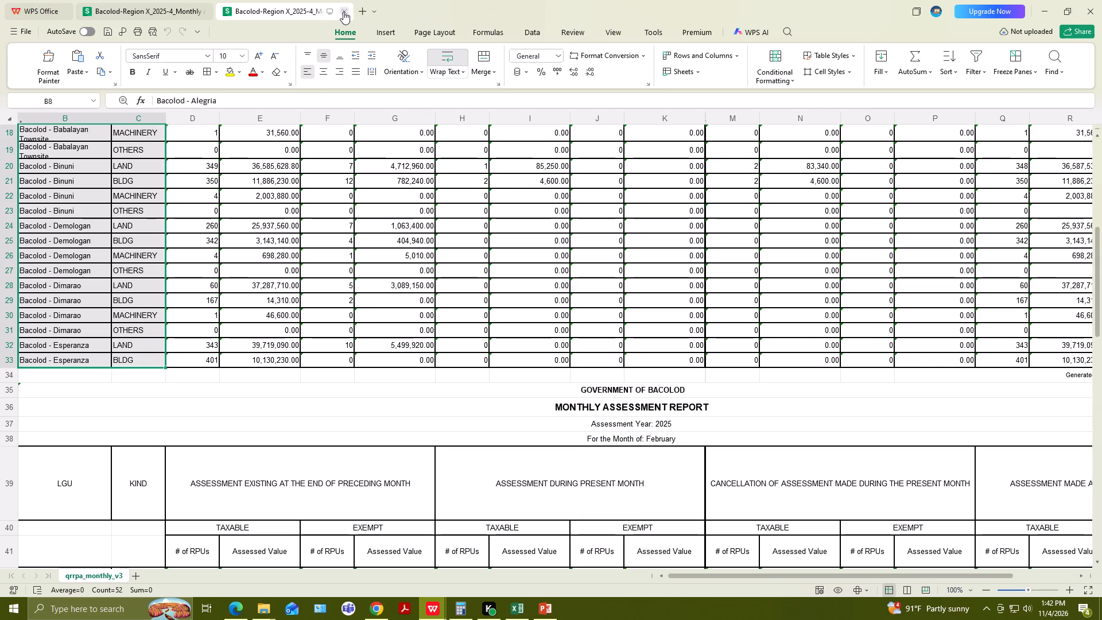
left_click(204, 11)
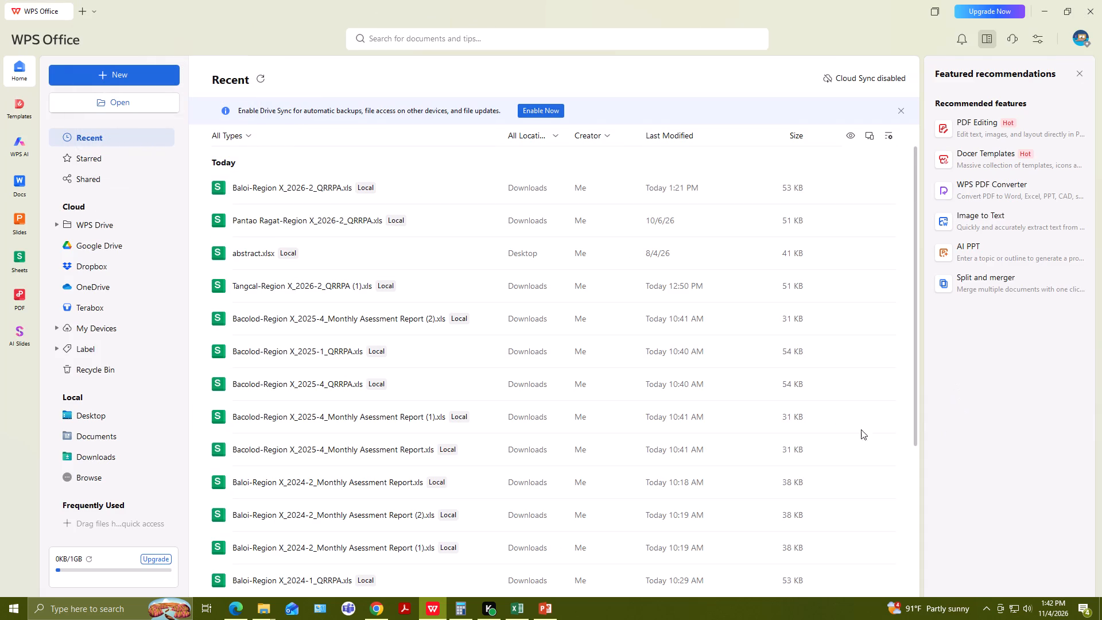
Open Baloi-Region X_2026-2_QRRPA.xls from the Downloads folder.
left_click(259, 609)
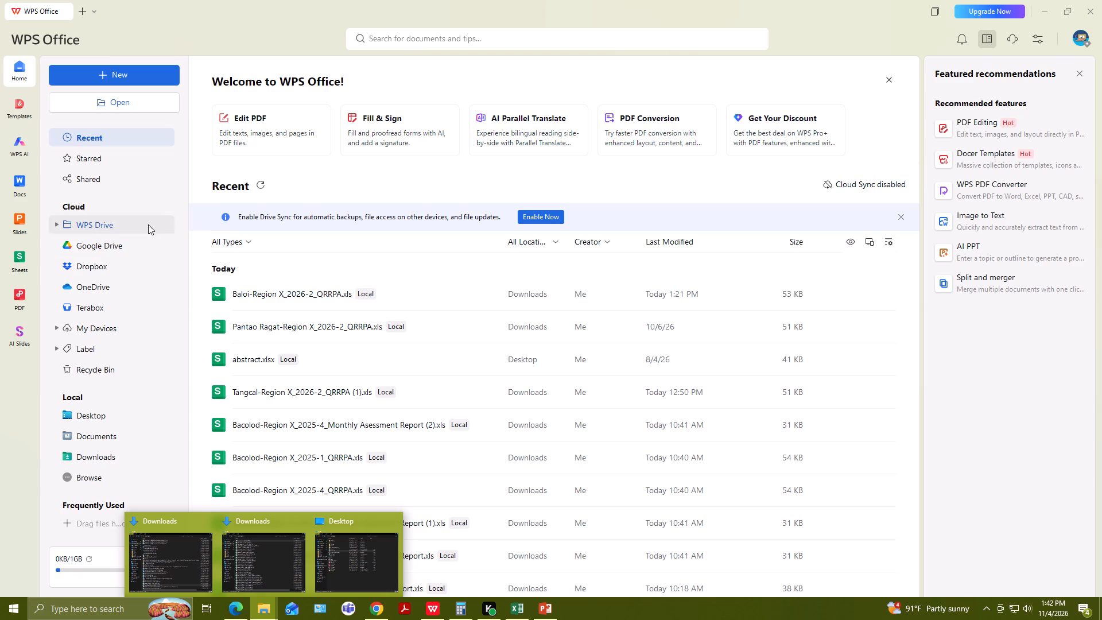
left_click(260, 609)
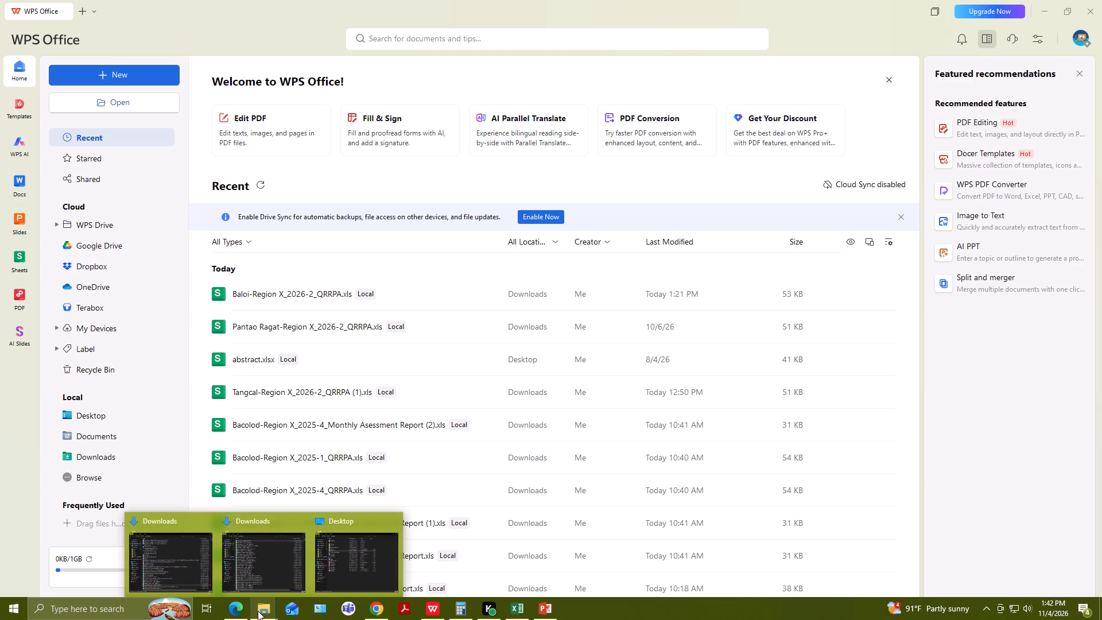
left_click(258, 556)
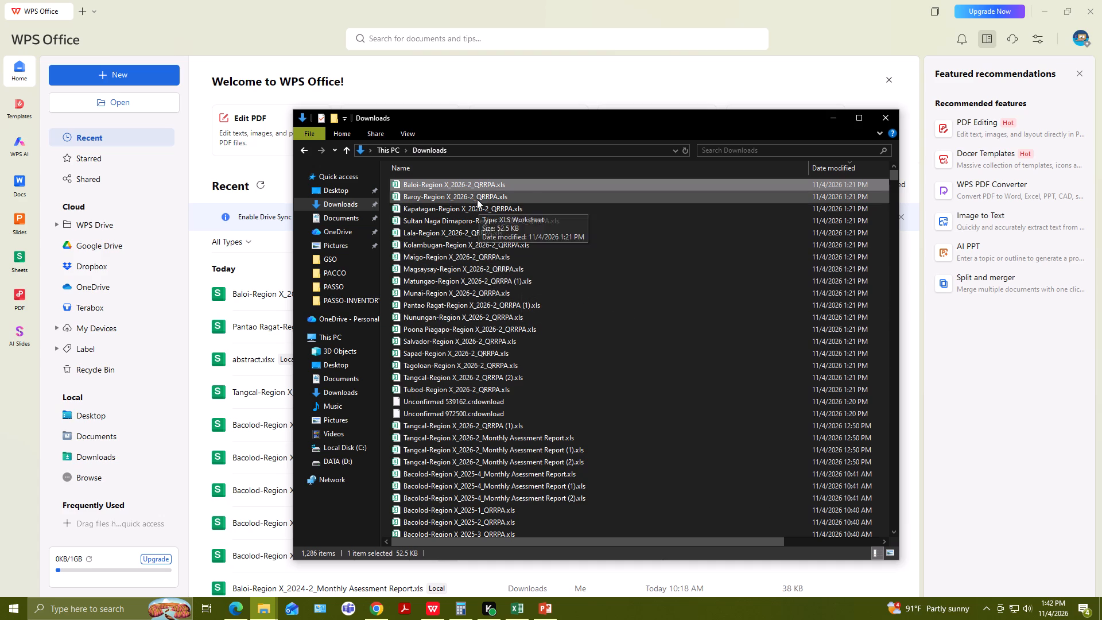
double_click(453, 187)
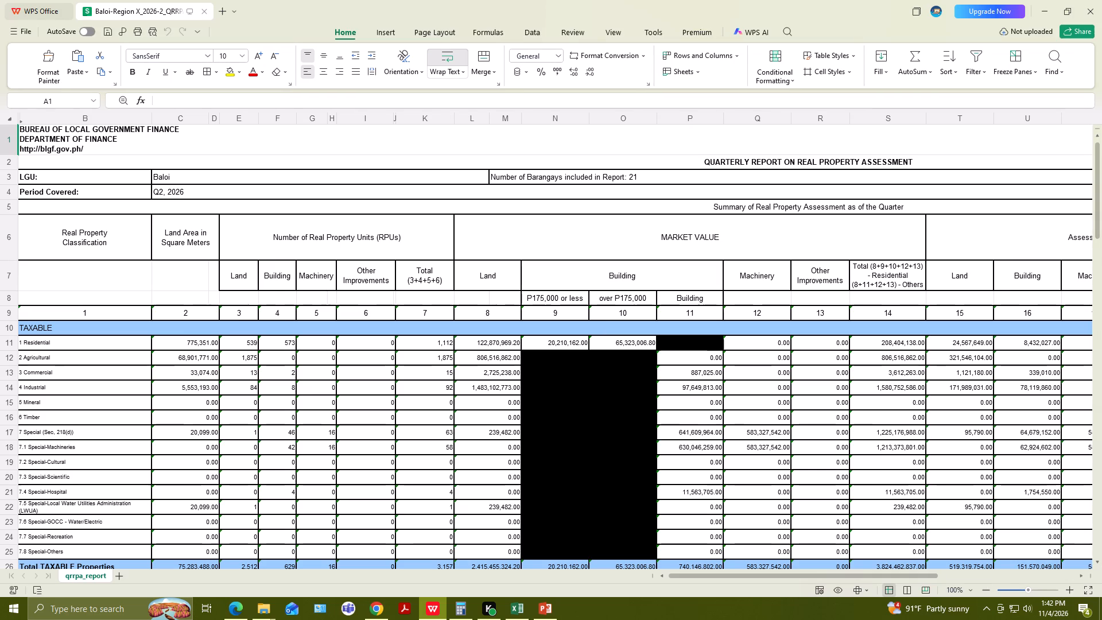
Copy Baloi's total number of taxable real property units into cell M3 beside BALOI in the Excel workbook Book1.
scroll(448, 334, "down", 4)
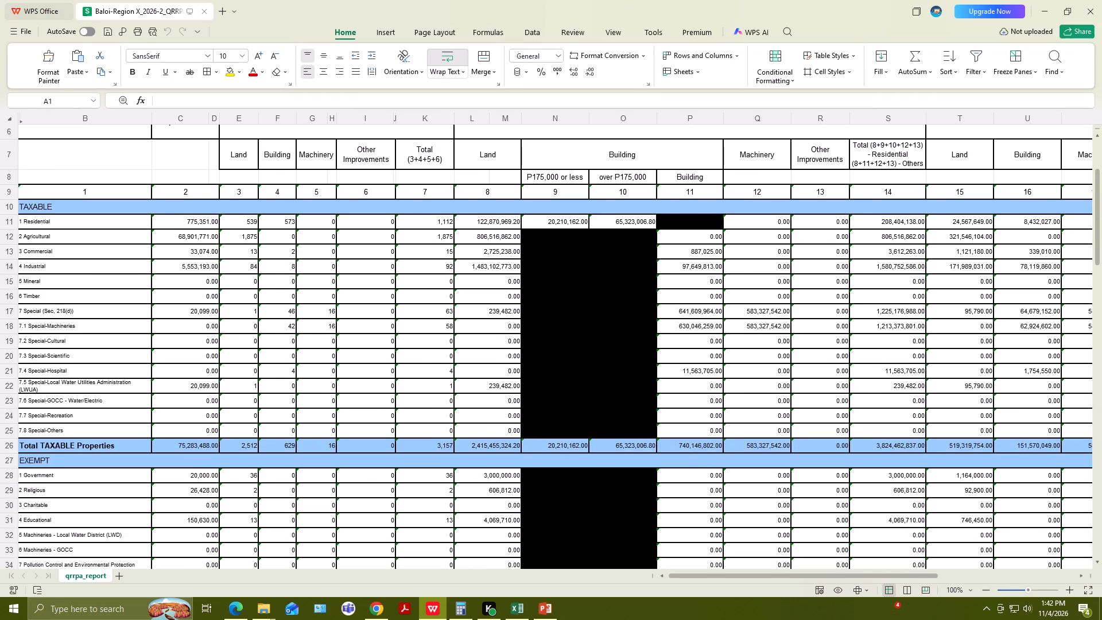
left_click(443, 441)
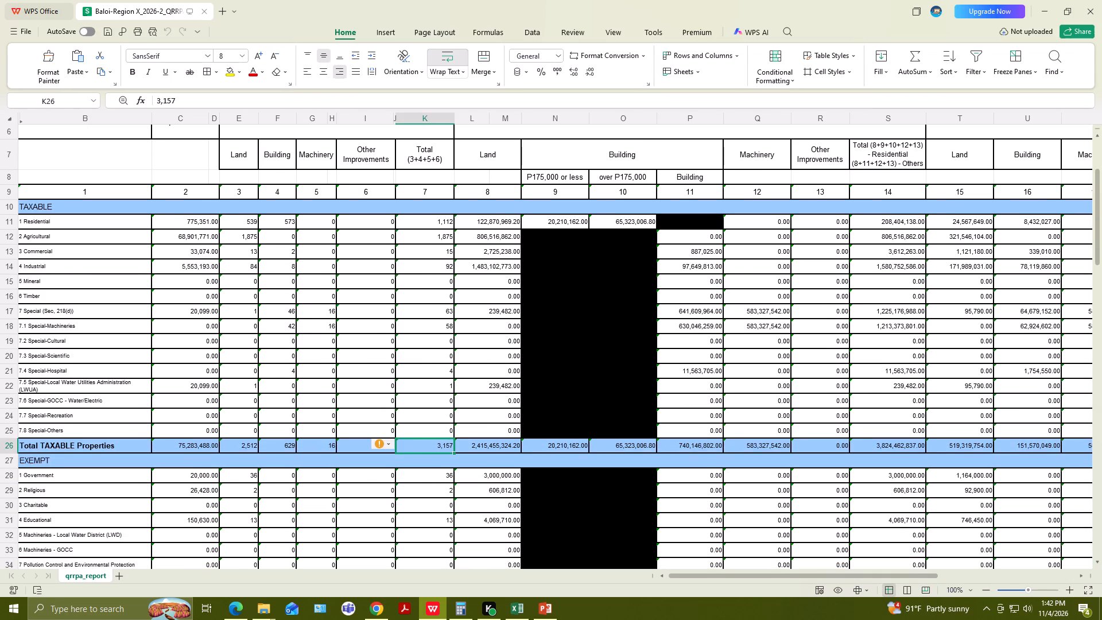
key("ctrl+c")
left_click(519, 608)
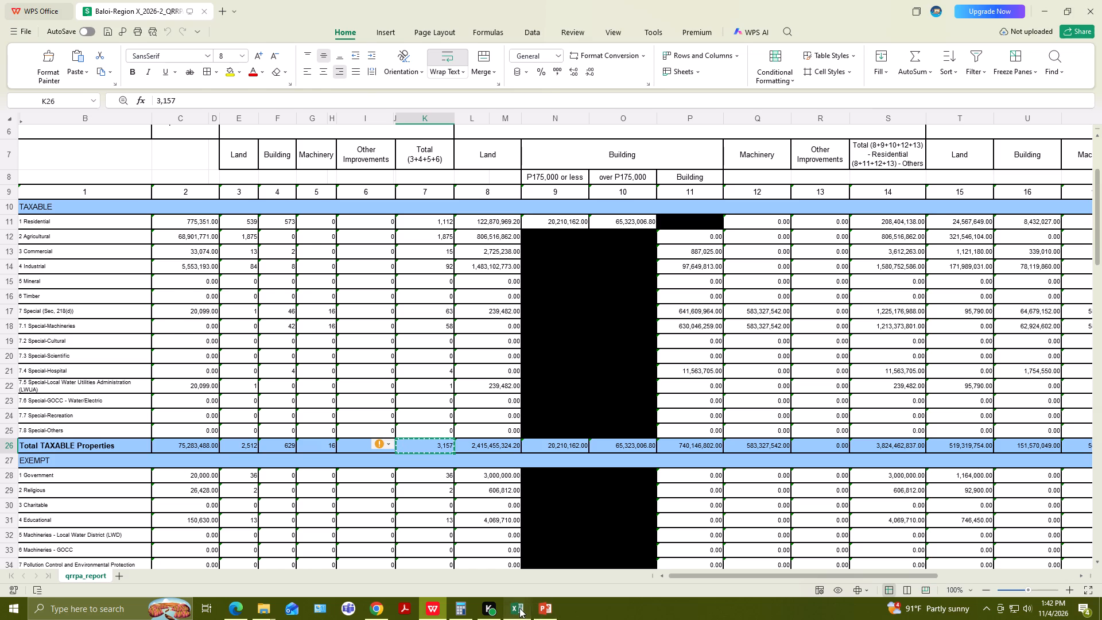
left_click(610, 104)
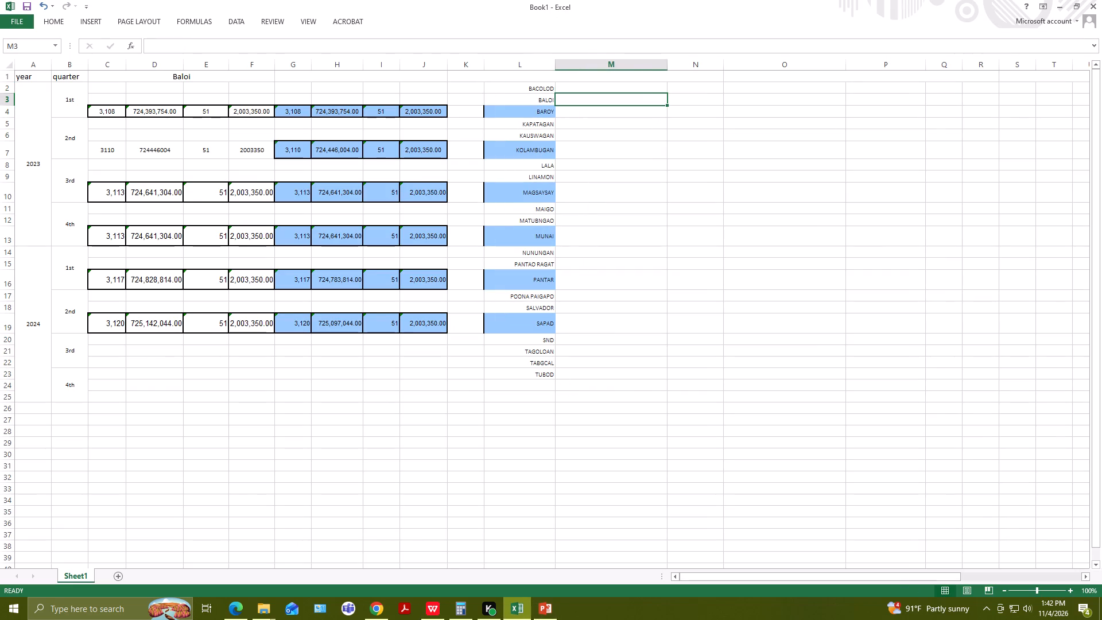
key("ctrl+v")
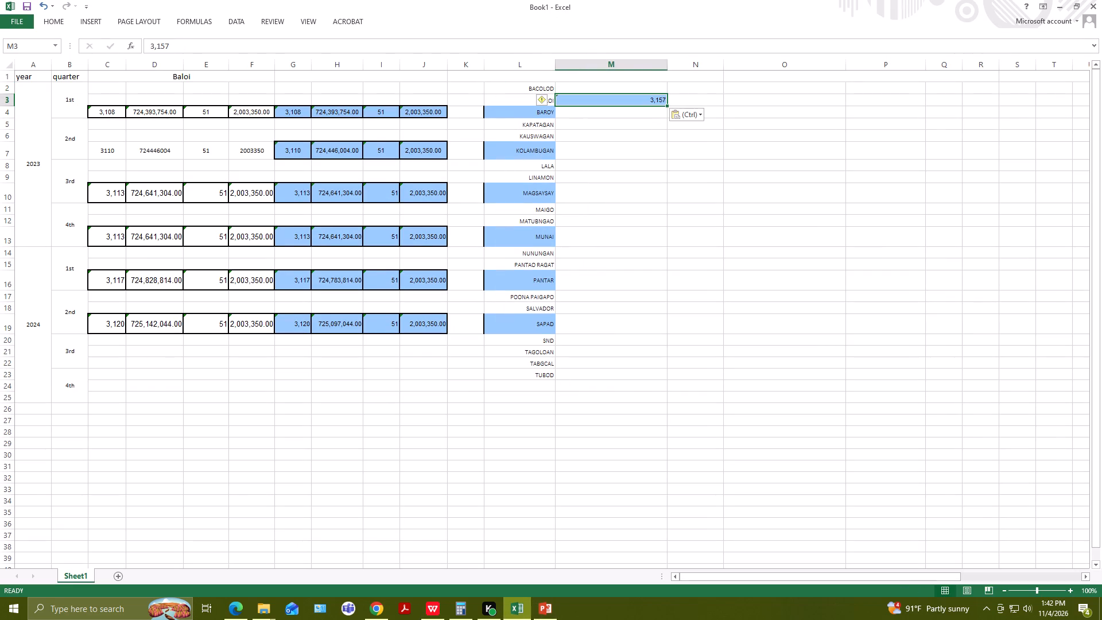
Copy Baloi's total assessed value for taxable properties from the QRRPA report into cell N3 of Book1, and narrow column M.
left_click(518, 613)
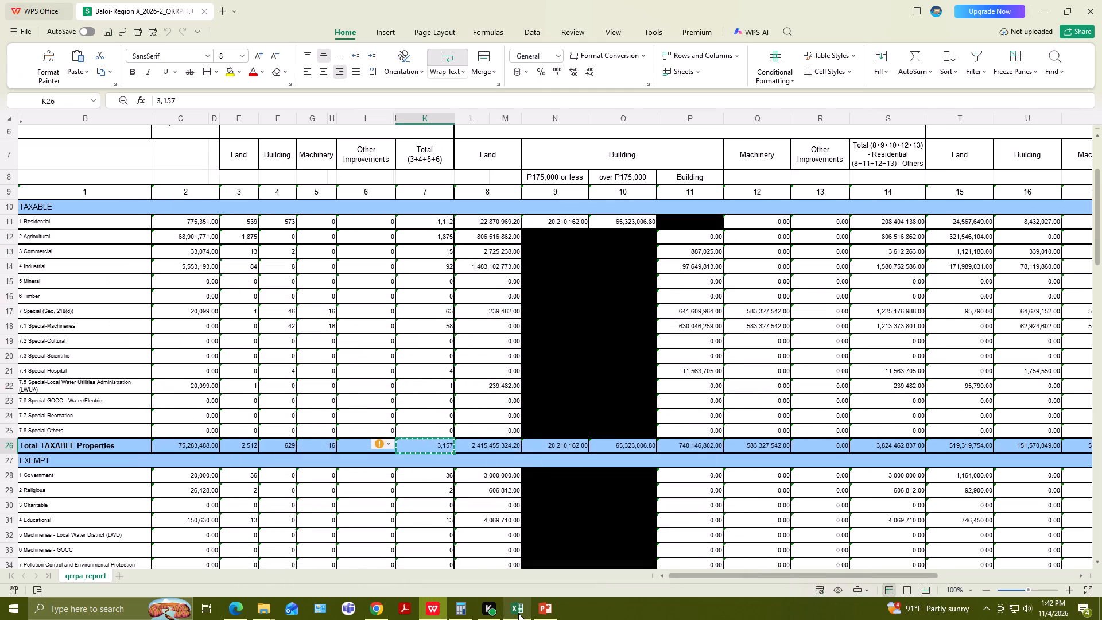
left_click_drag(678, 577, 684, 577)
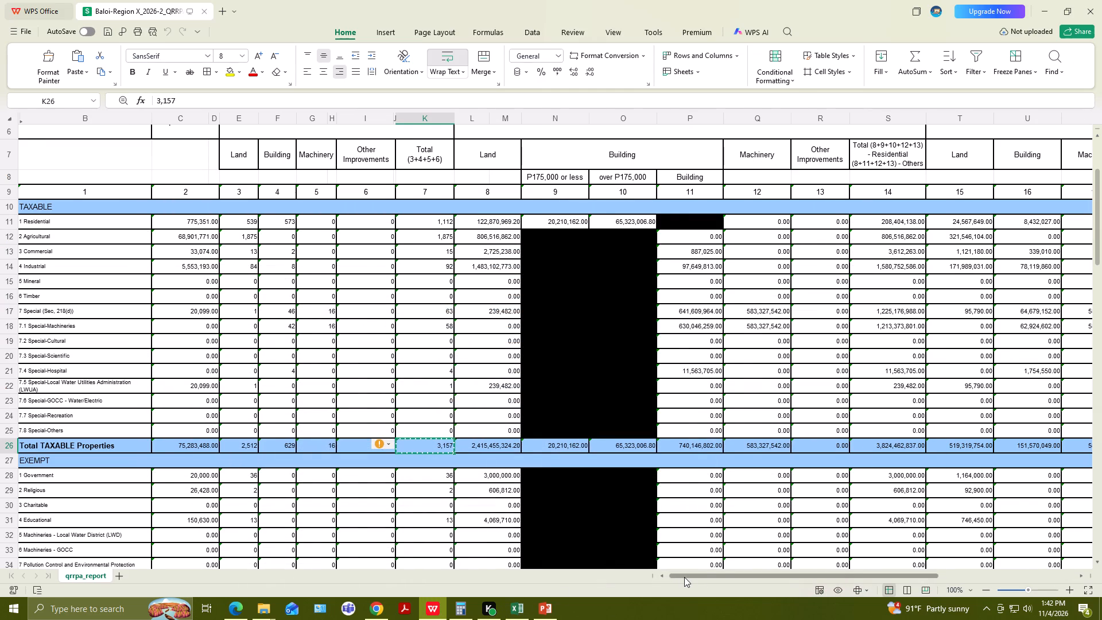
left_click_drag(684, 577, 752, 584)
scroll(933, 477, "up", 3)
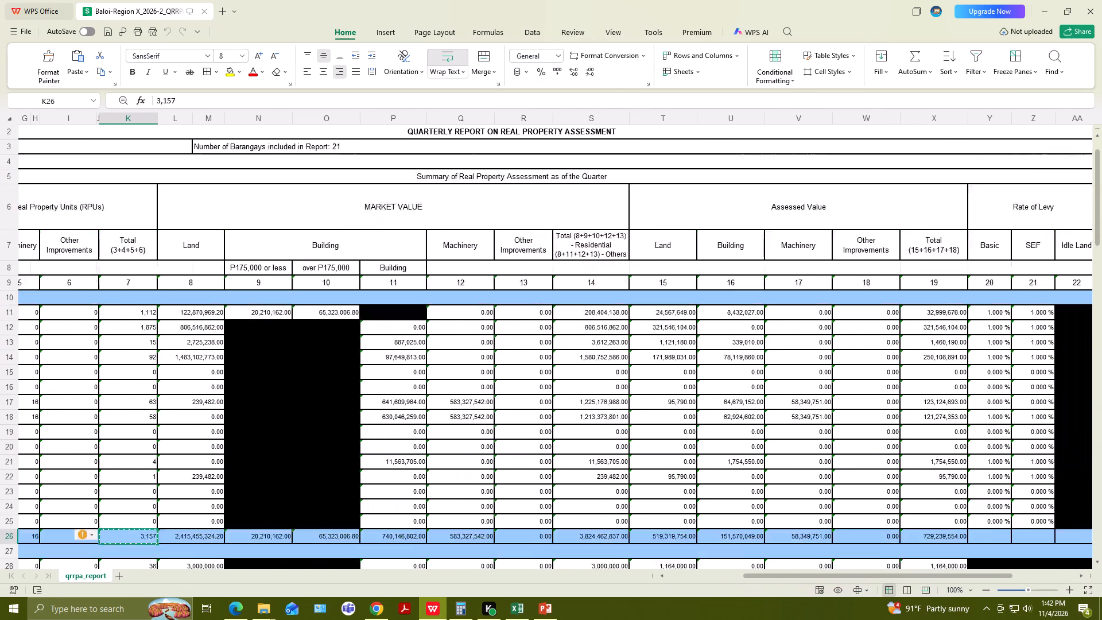
scroll(933, 477, "up", 2)
scroll(919, 483, "down", 4)
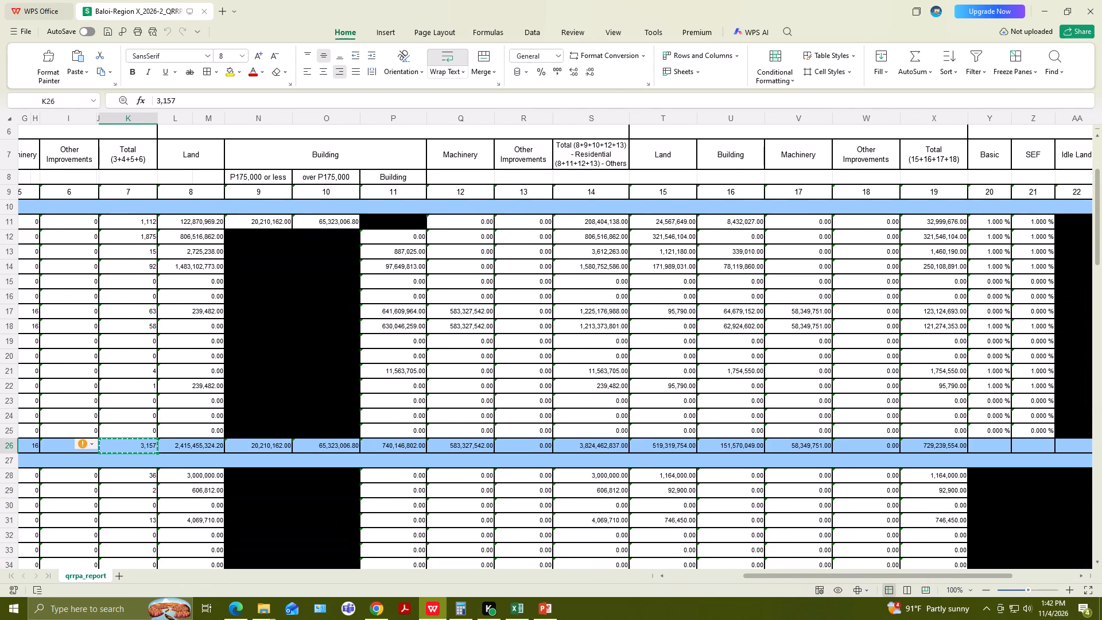
left_click(948, 451)
key("ctrl+c")
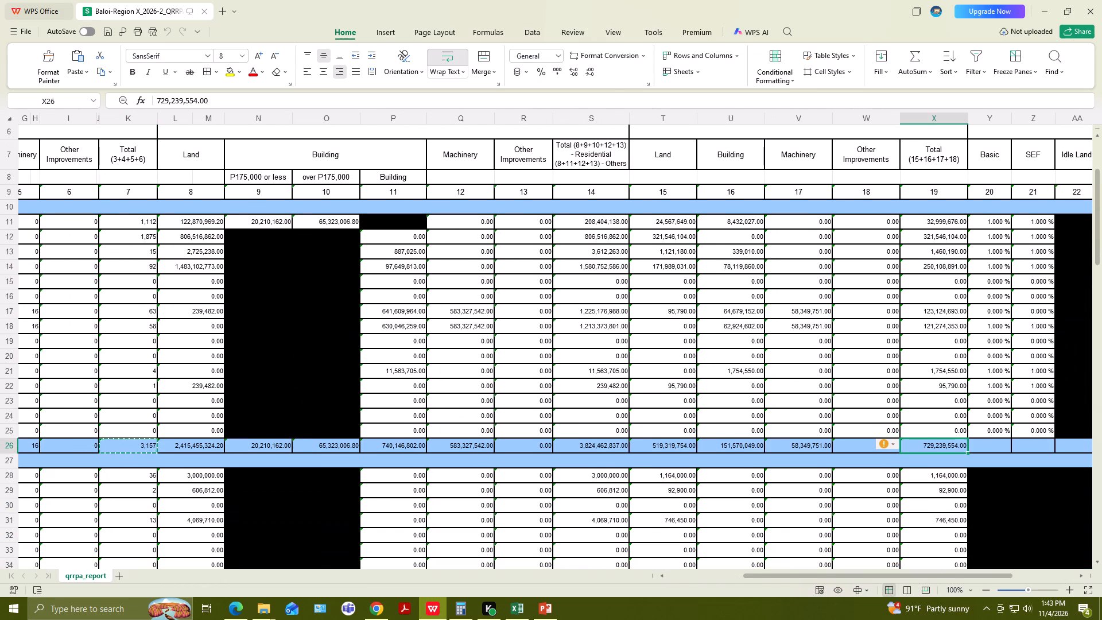
left_click(520, 613)
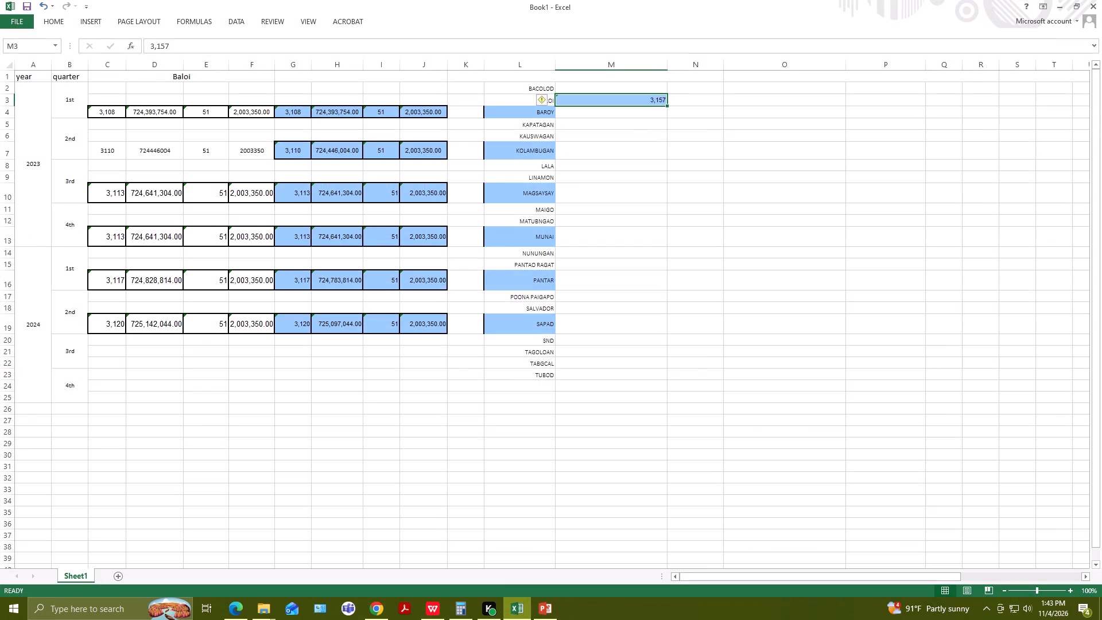
left_click(688, 102)
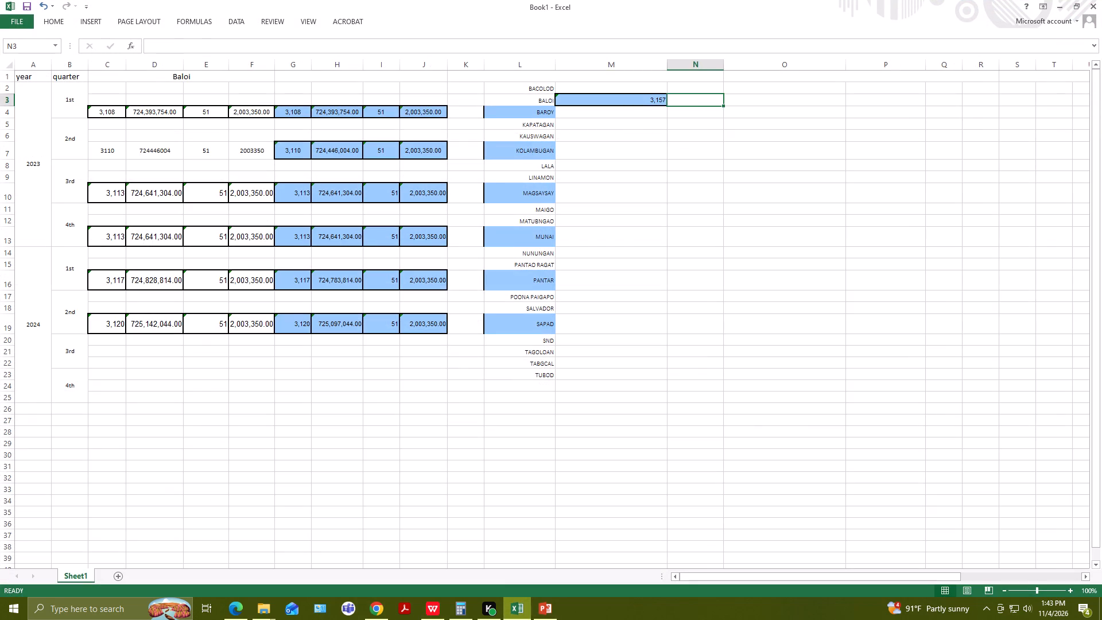
key("ctrl+v")
left_click_drag(666, 64, 615, 75)
Copy Baloi's total number of exempt real property units from the QRRPA report into cell O3 of Book1, and narrow column O.
left_click(683, 100)
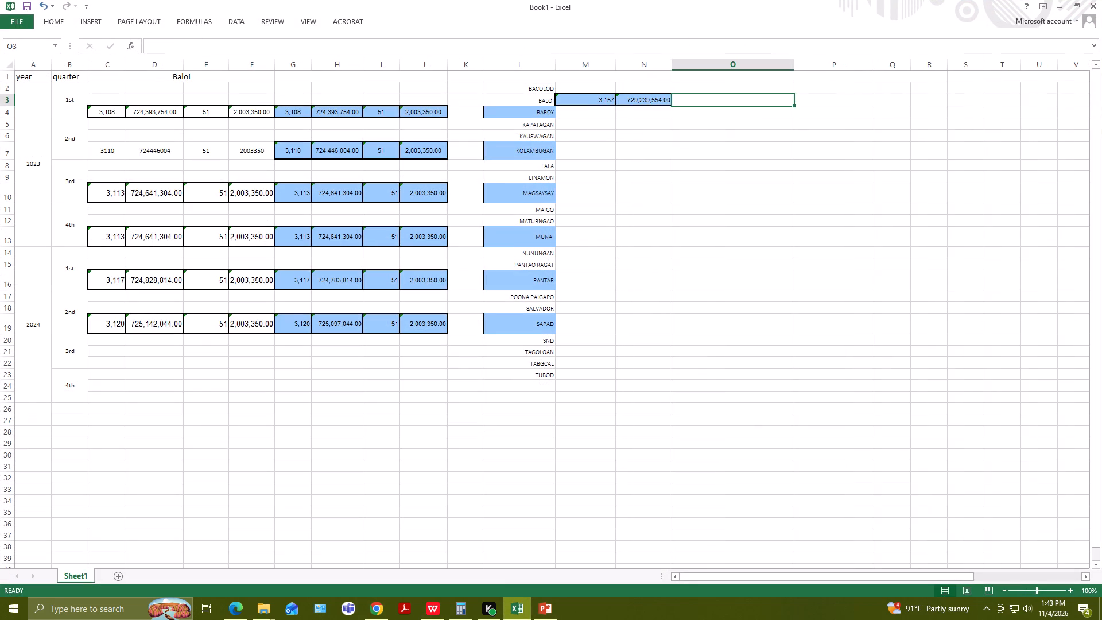
left_click(545, 610)
left_click(545, 610)
left_click(518, 610)
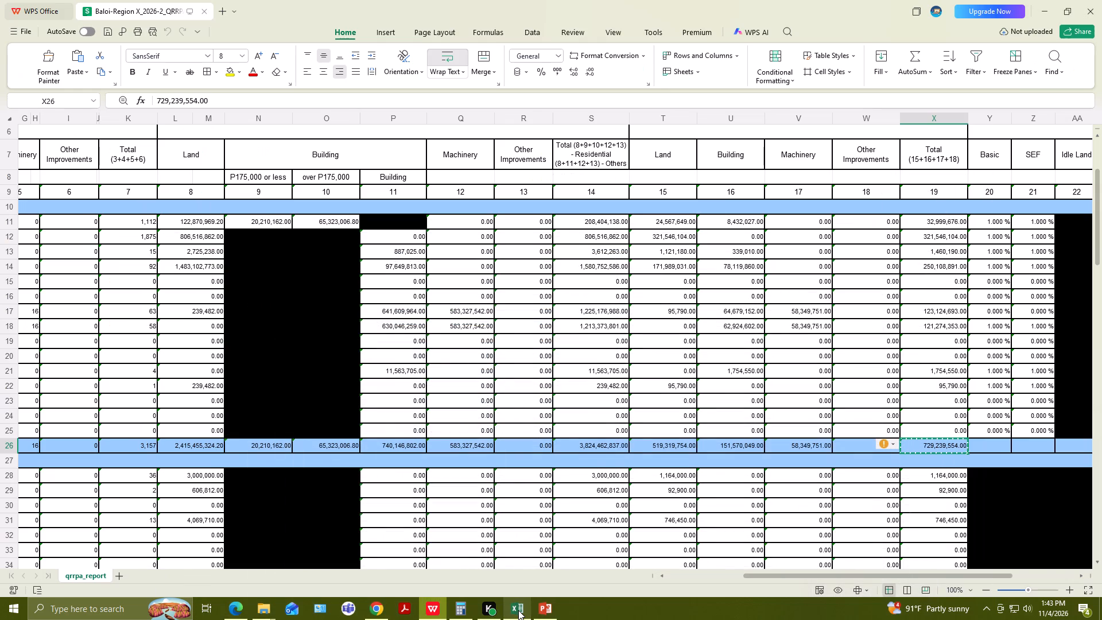
scroll(599, 493, "down", 4)
scroll(521, 489, "down", 3)
left_click_drag(777, 578, 715, 578)
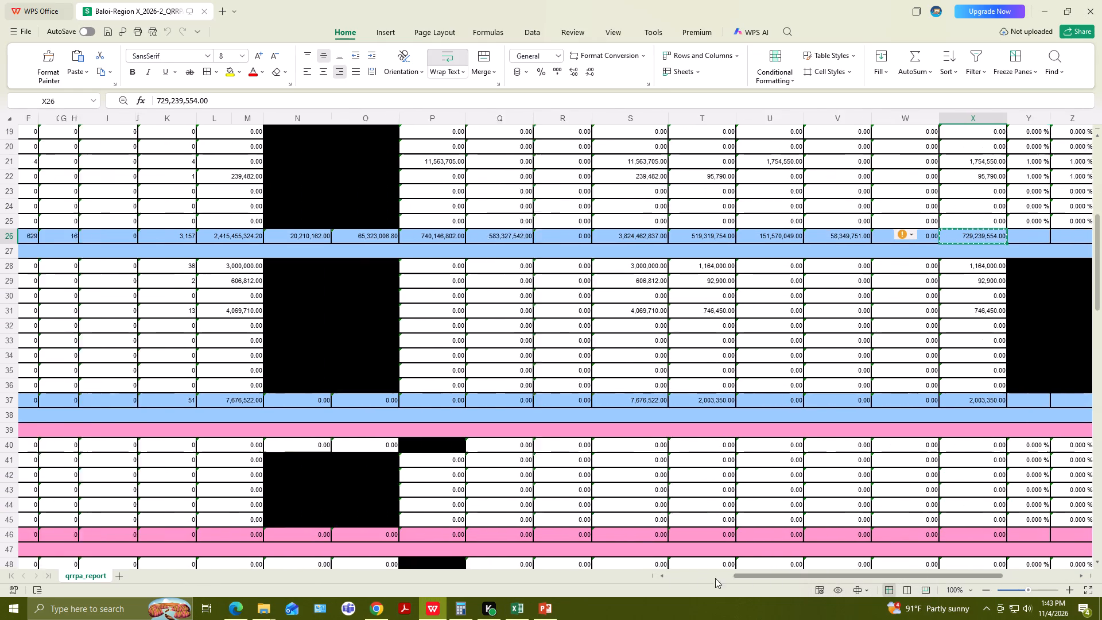
left_click_drag(715, 578, 481, 565)
left_click(439, 405)
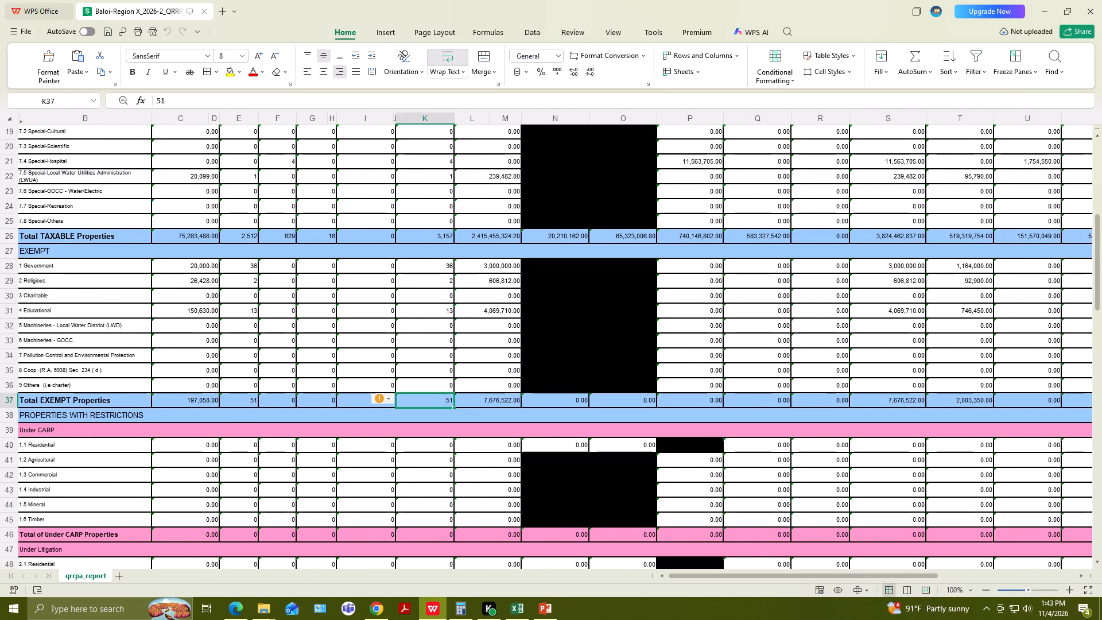
key("ctrl+c")
left_click(517, 613)
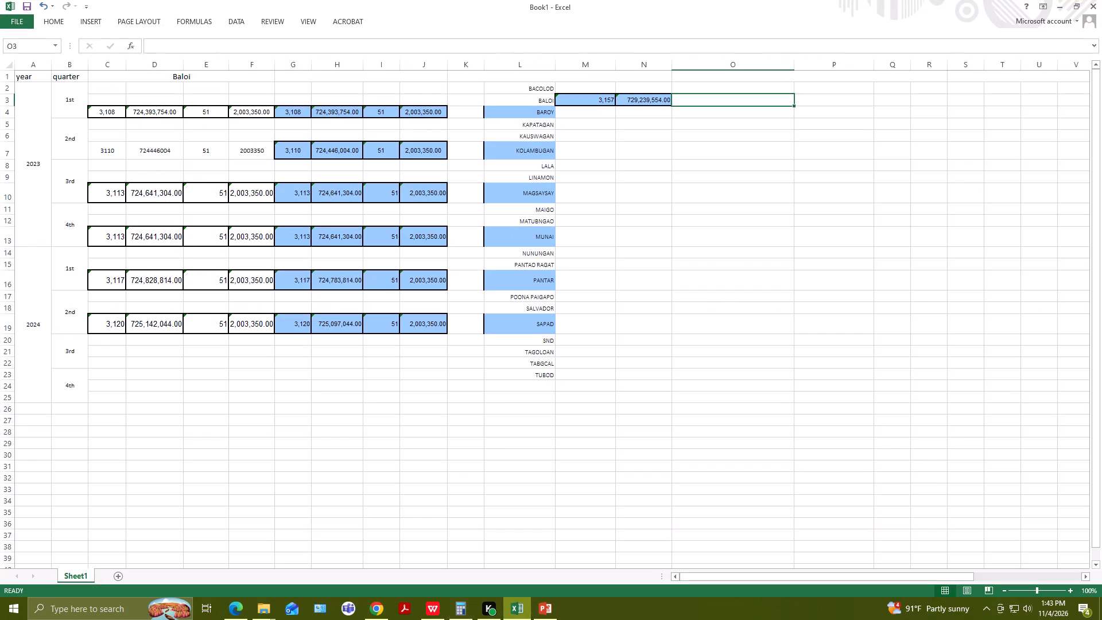
left_click(721, 101)
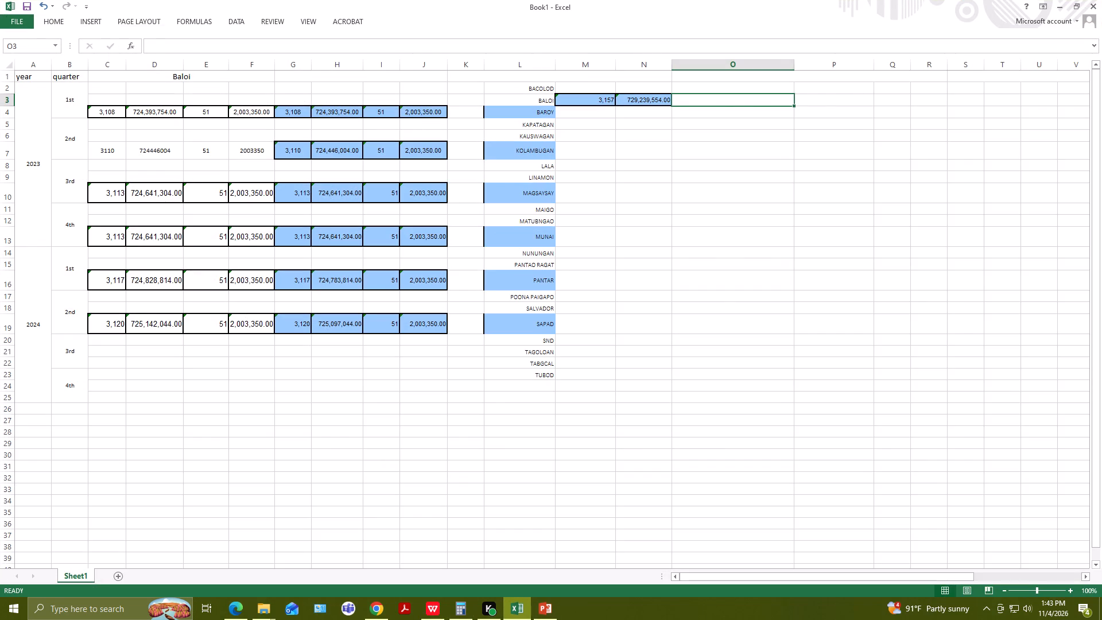
key("ctrl+v")
left_click_drag(794, 67, 700, 67)
Copy Baloi's total assessed value for exempt properties from the QRRPA report into cell P3 of Book1, and narrow column P.
left_click(517, 602)
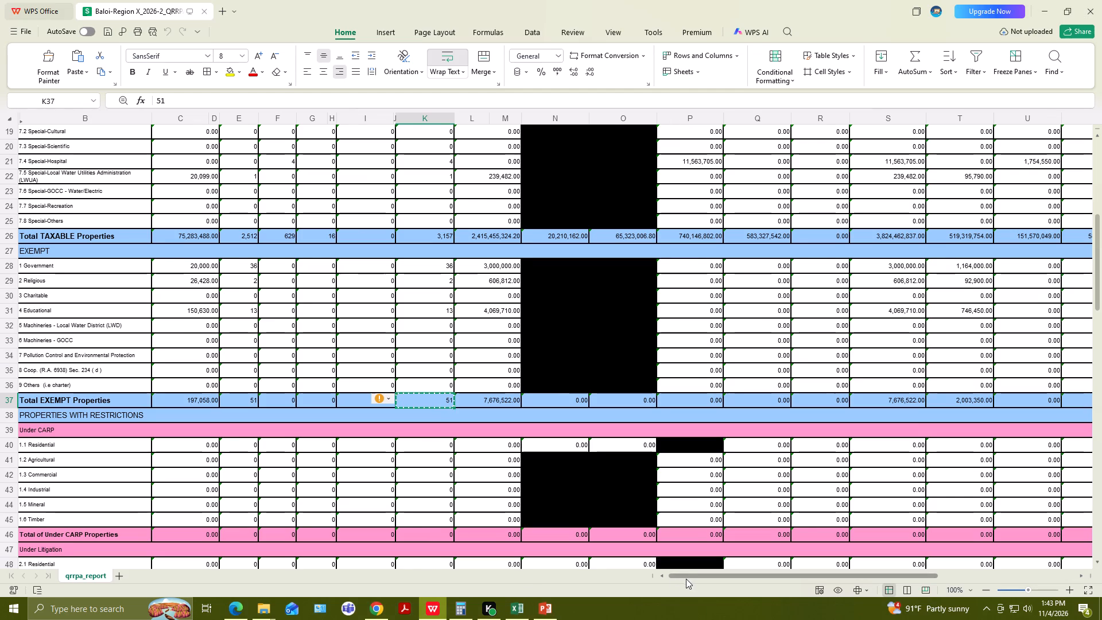
left_click_drag(686, 578, 793, 577)
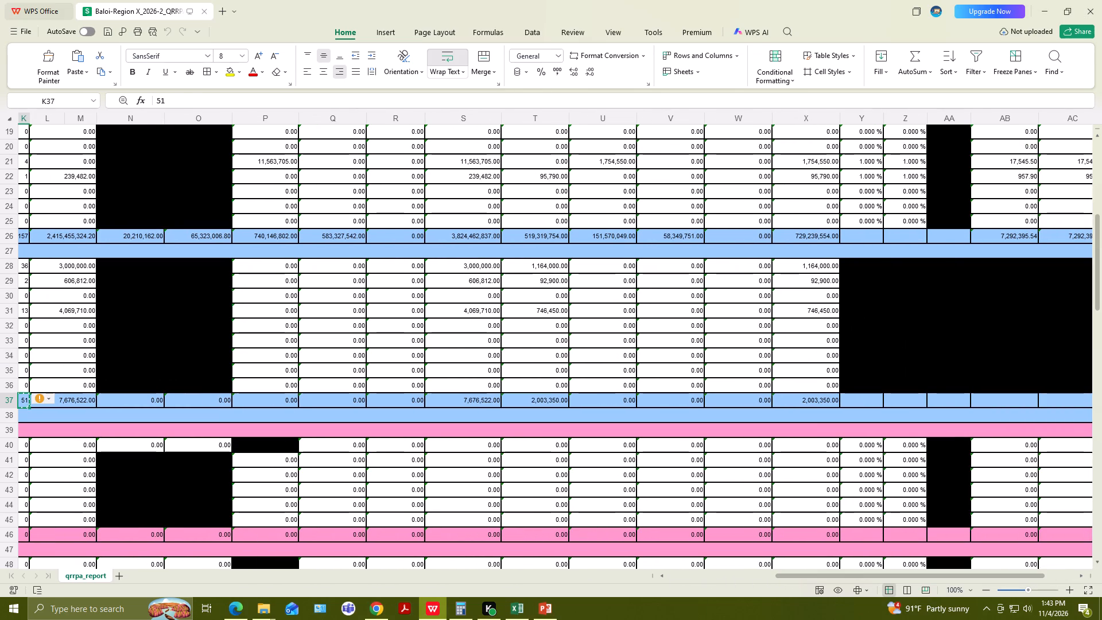
left_click(800, 400)
key("ctrl+c")
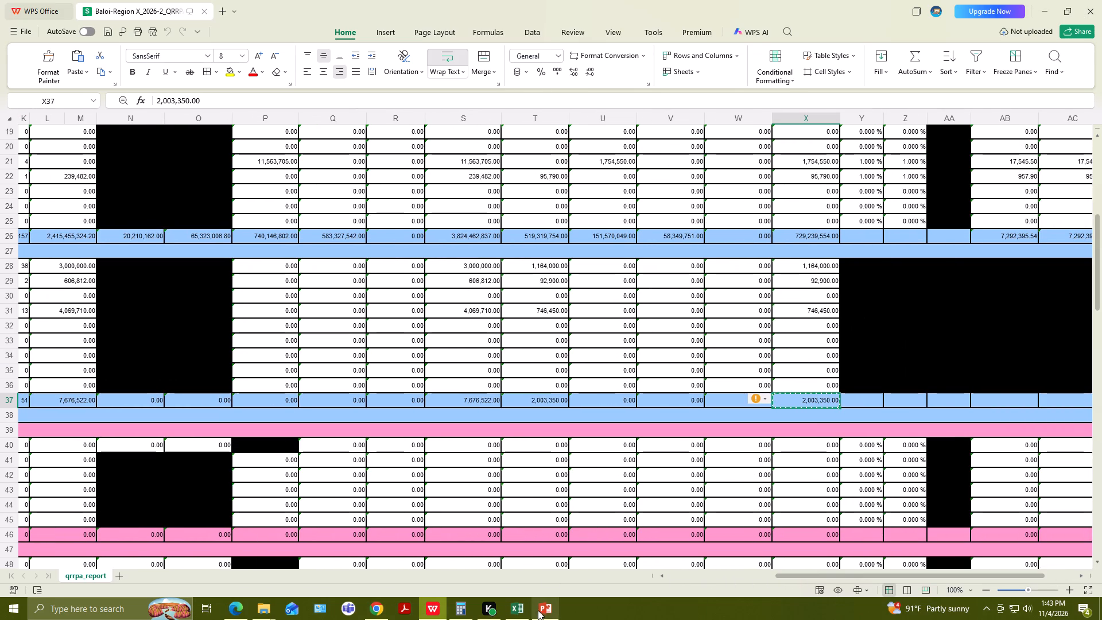
left_click(546, 611)
left_click(546, 611)
left_click(520, 611)
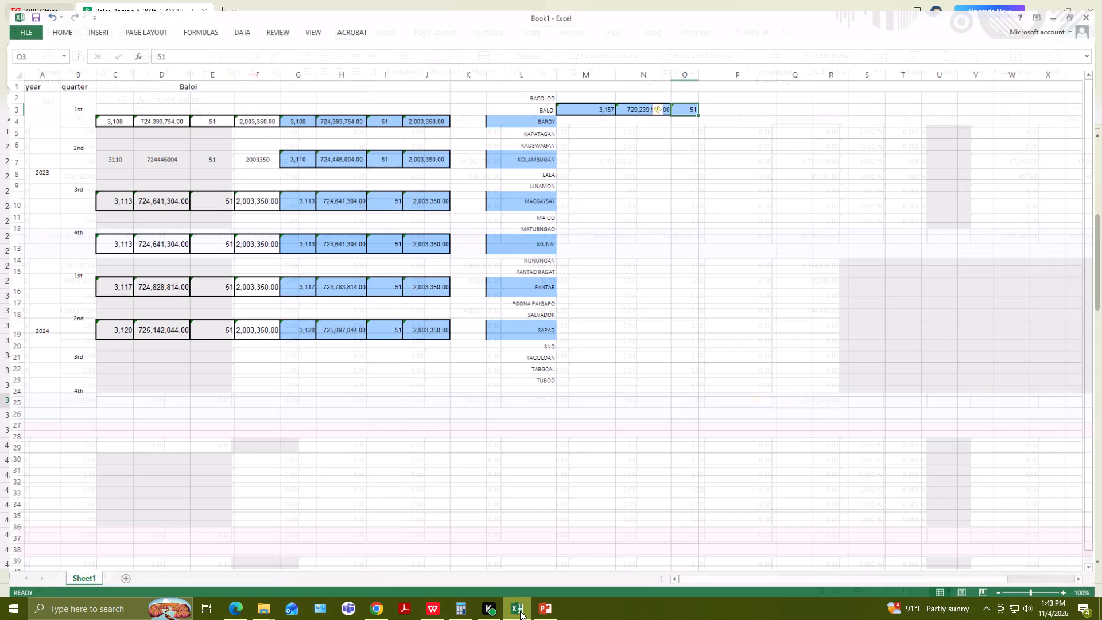
left_click(736, 102)
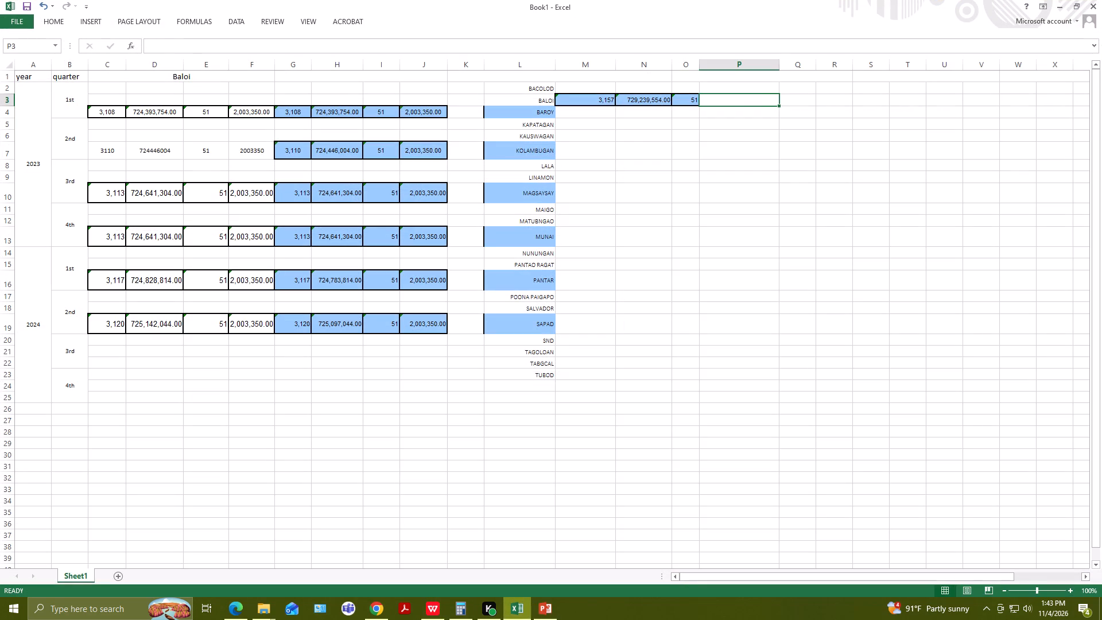
key("ctrl+v")
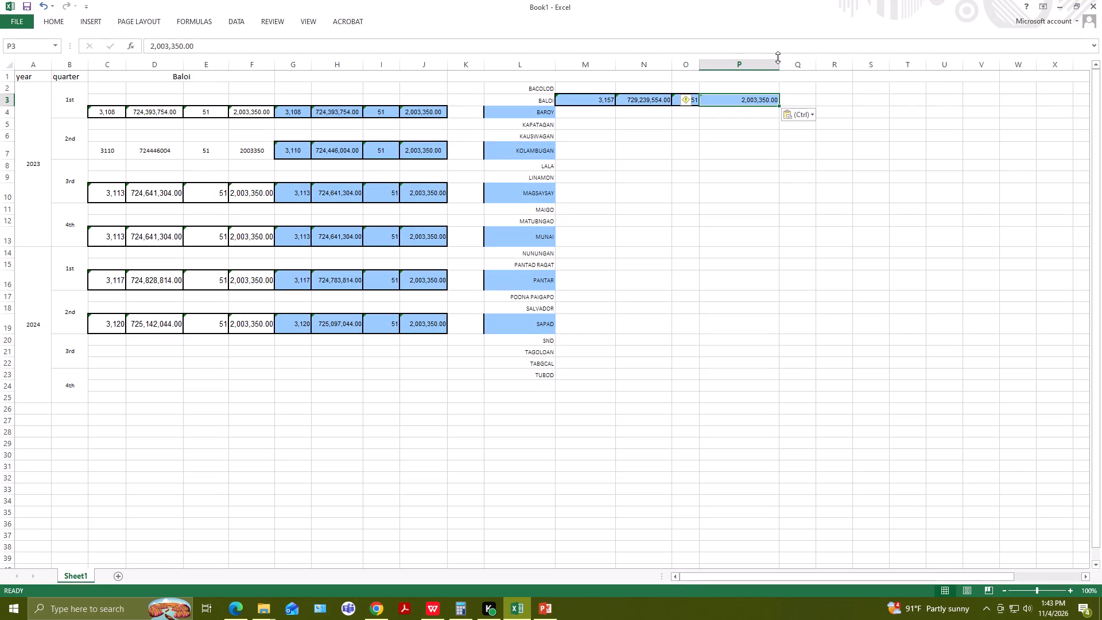
left_click_drag(779, 62, 746, 62)
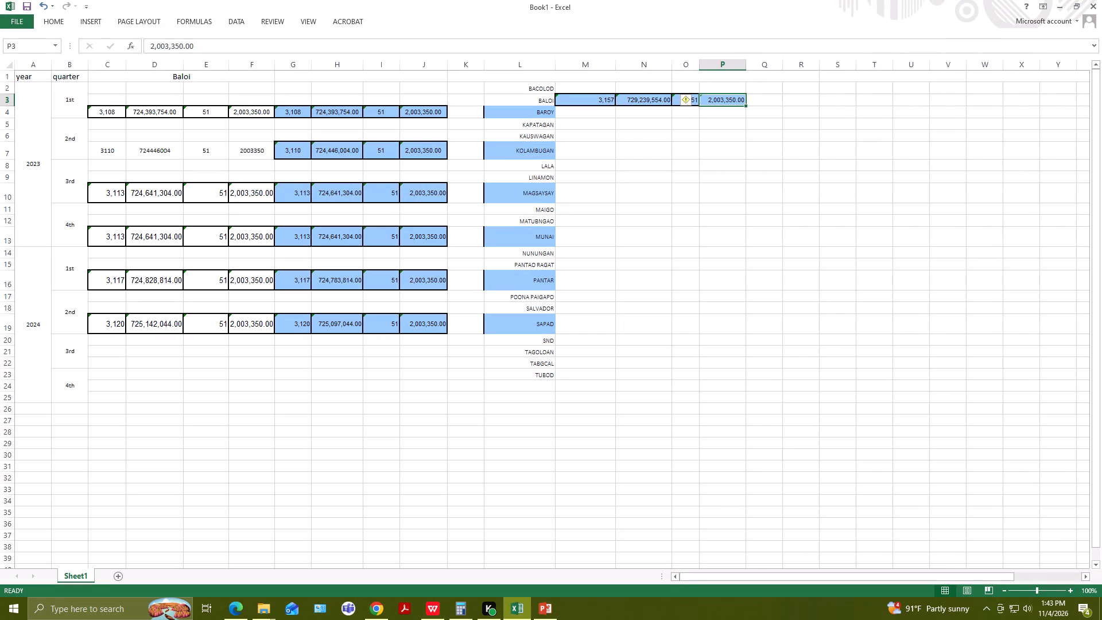
left_click(709, 199)
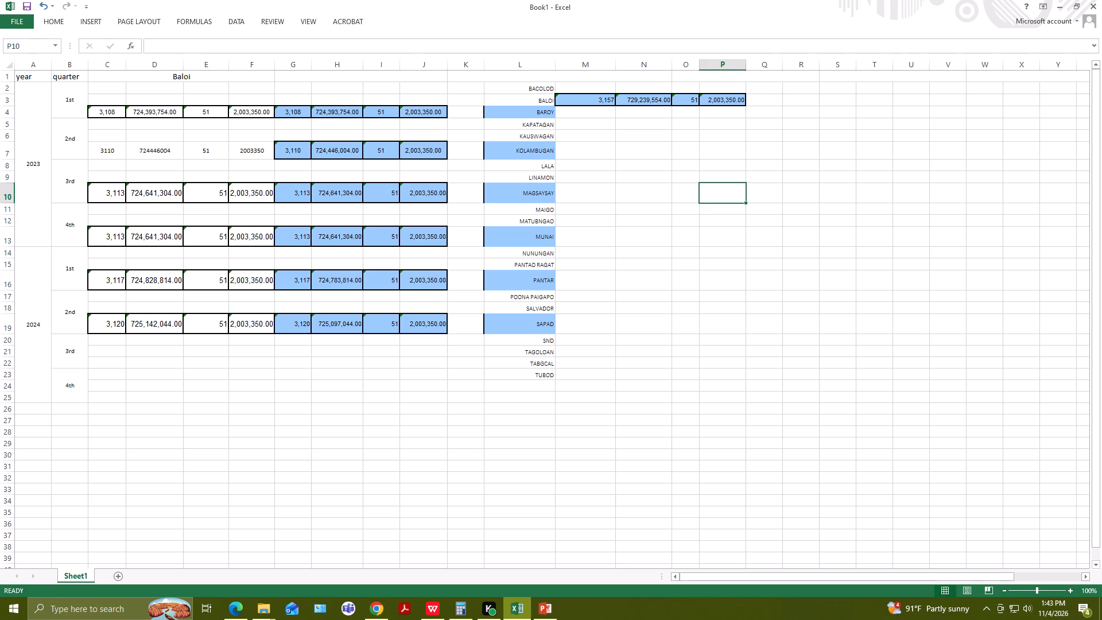
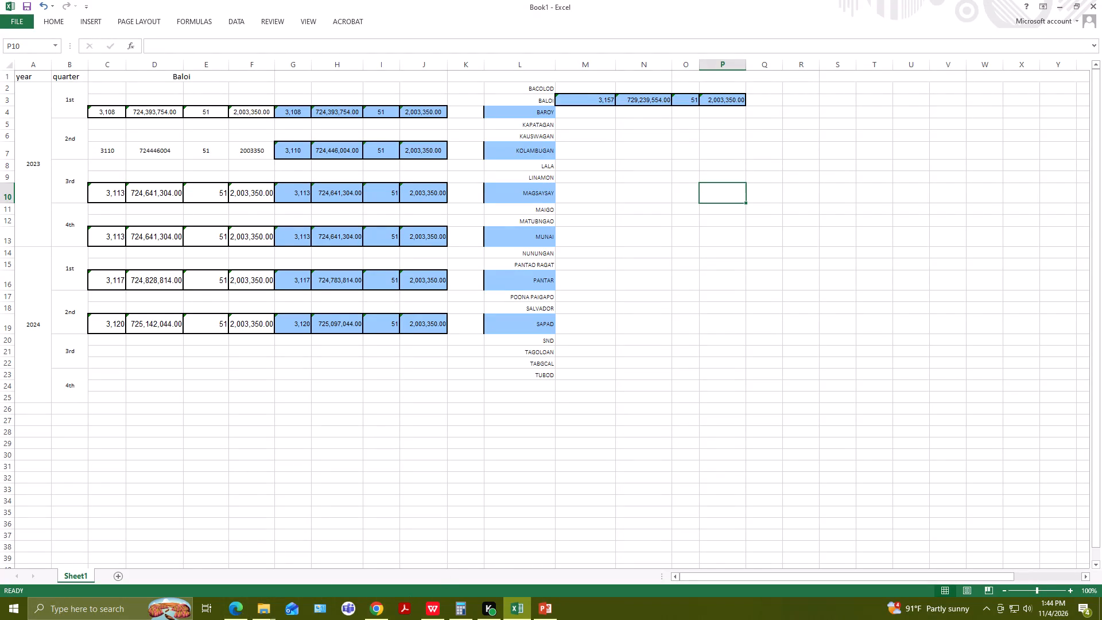
Switch to WPS Office and close Baloi's 2026-2 QRRPA report.
left_click(544, 608)
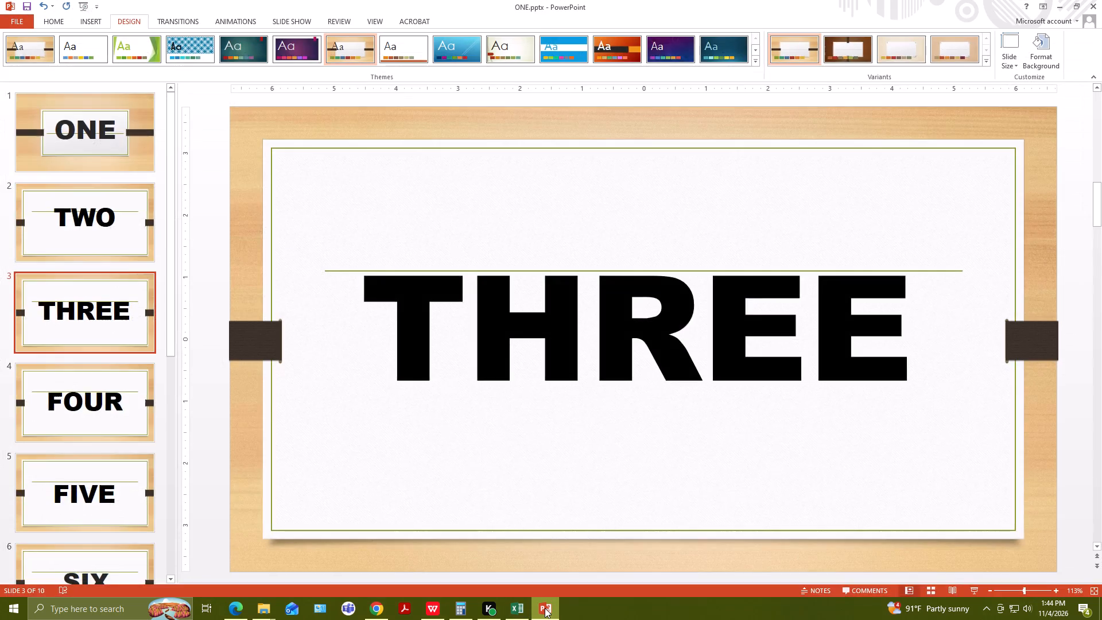
left_click(545, 608)
left_click(512, 611)
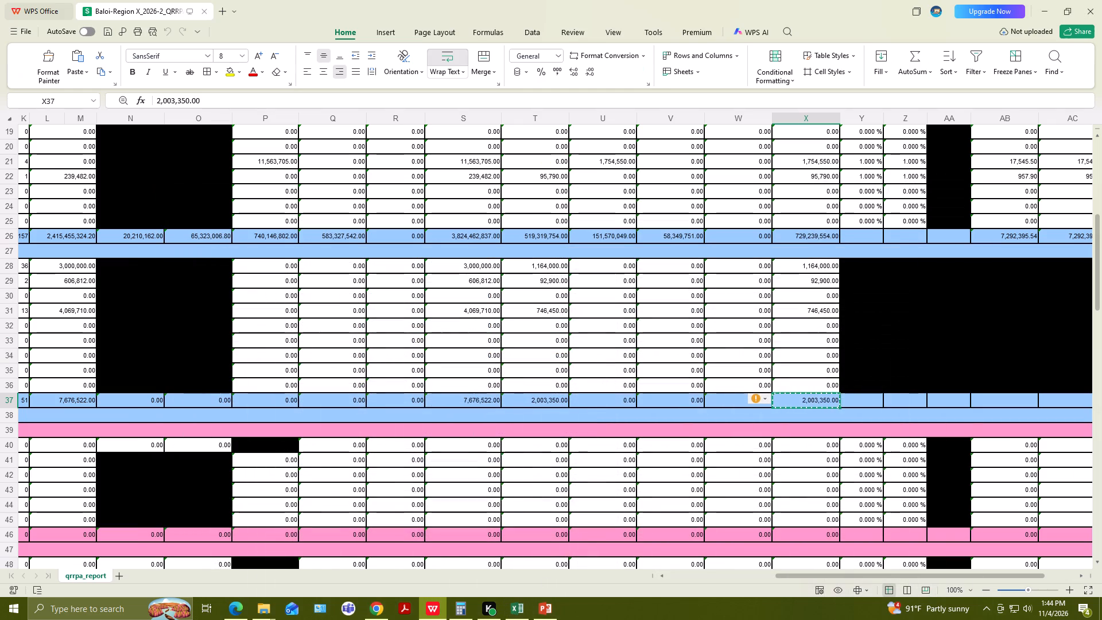
left_click(204, 11)
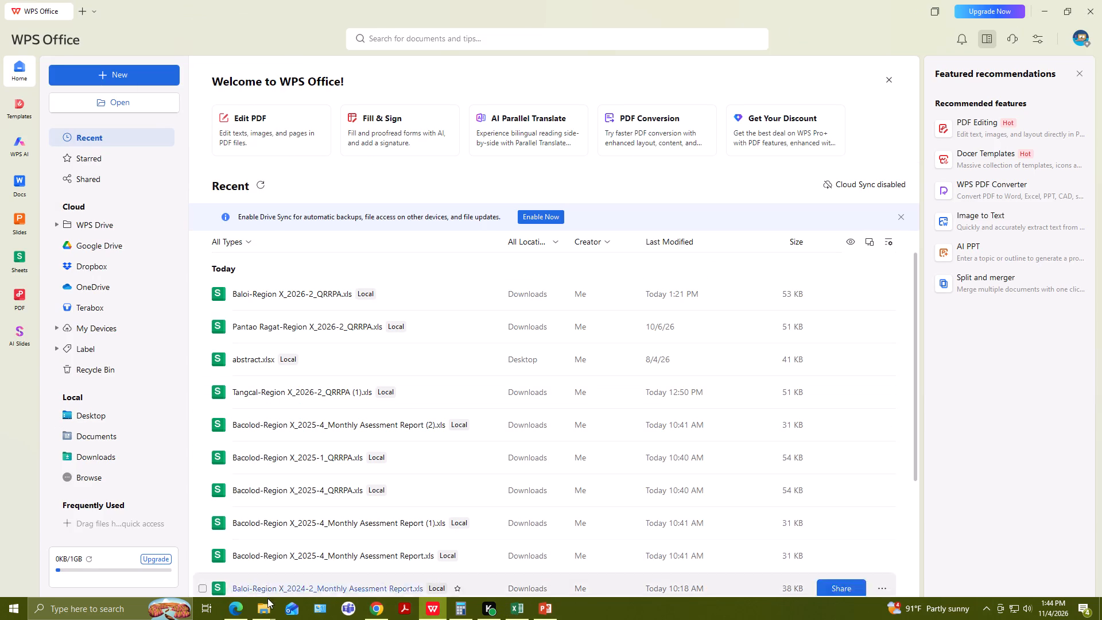
left_click(259, 617)
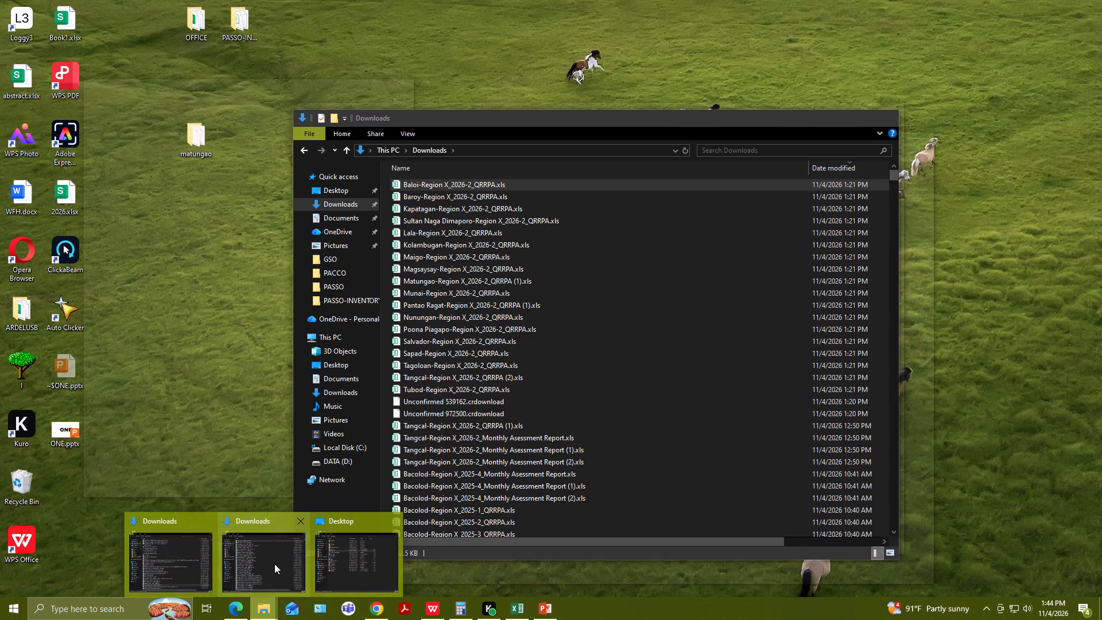
left_click(274, 564)
left_click(267, 603)
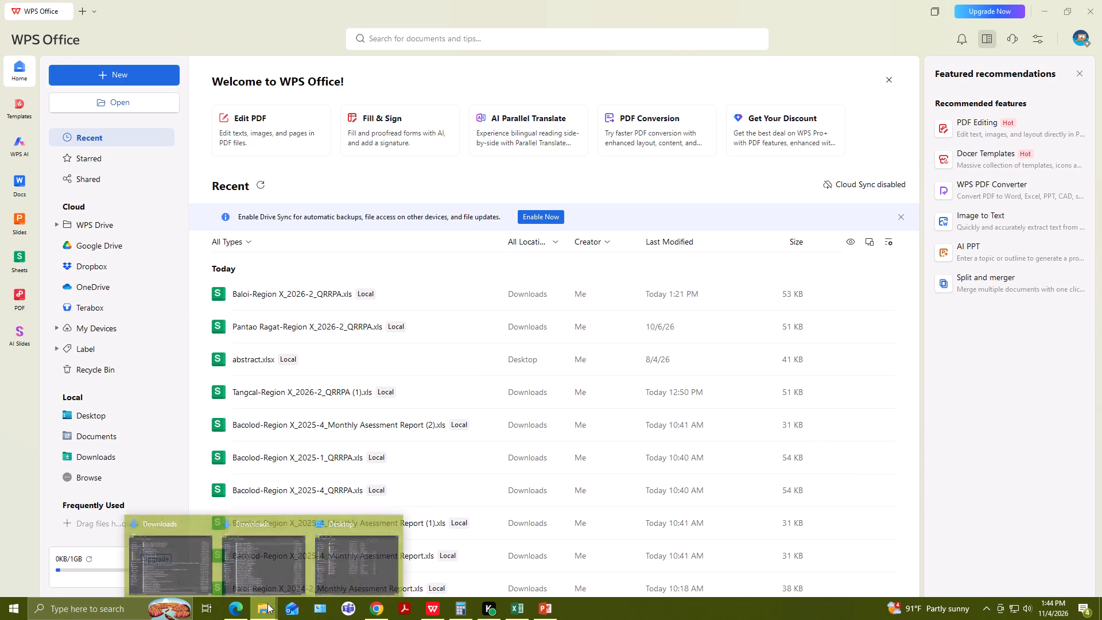
left_click(276, 567)
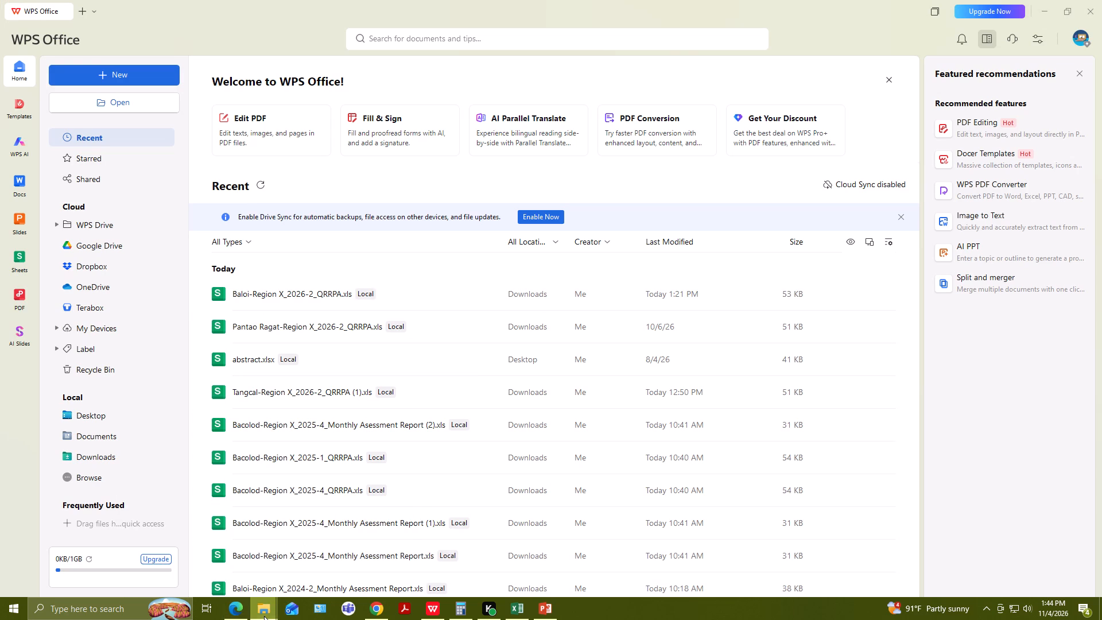
left_click(264, 616)
left_click(347, 568)
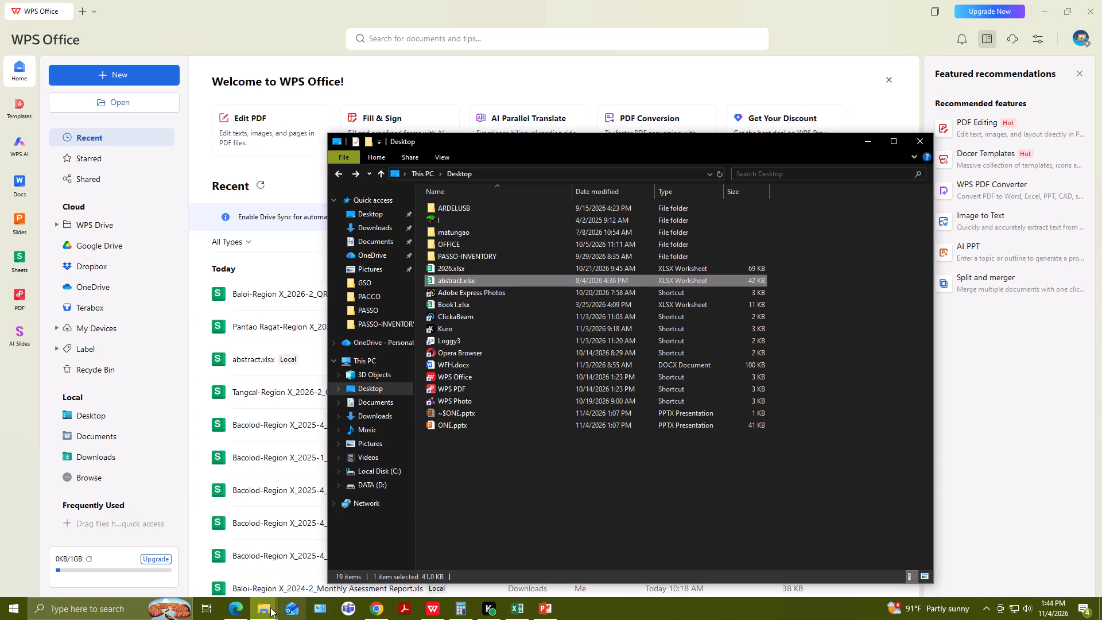
left_click(253, 608)
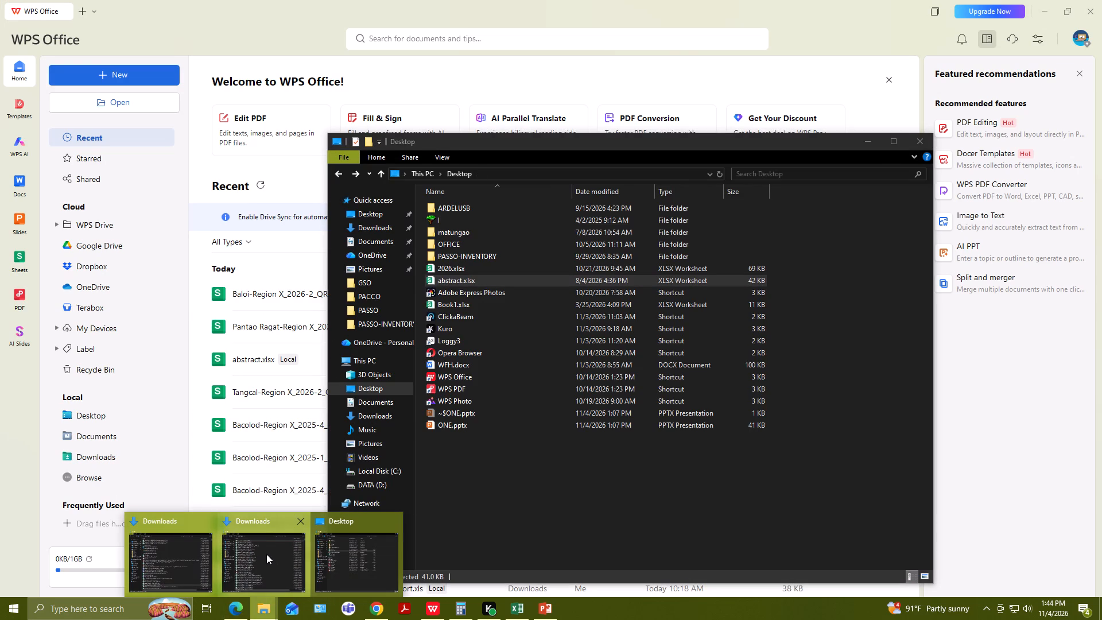
left_click(172, 553)
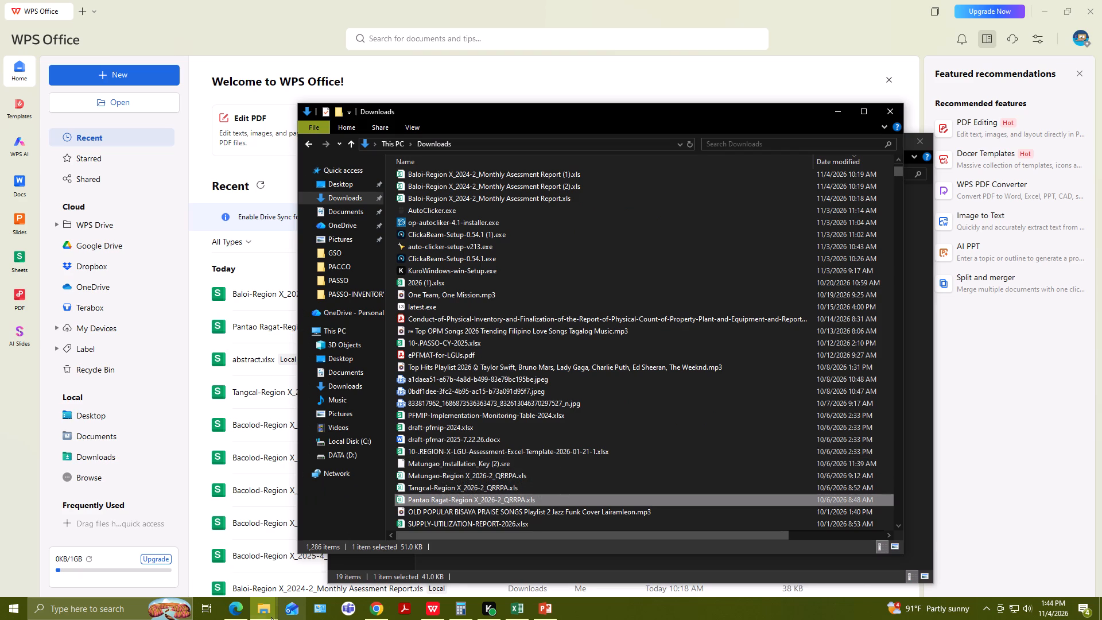
left_click(261, 613)
left_click(207, 520)
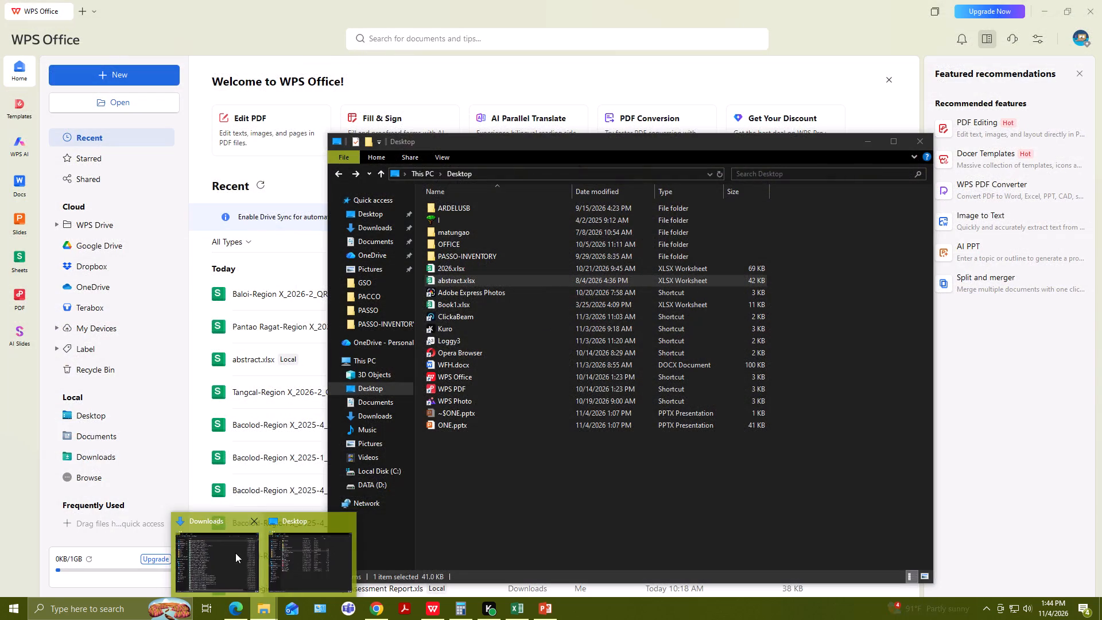
Show the Downloads folder with the municipalities' 2026-2 QRRPA reports in the File Explorer window that has Desktop open.
left_click(235, 553)
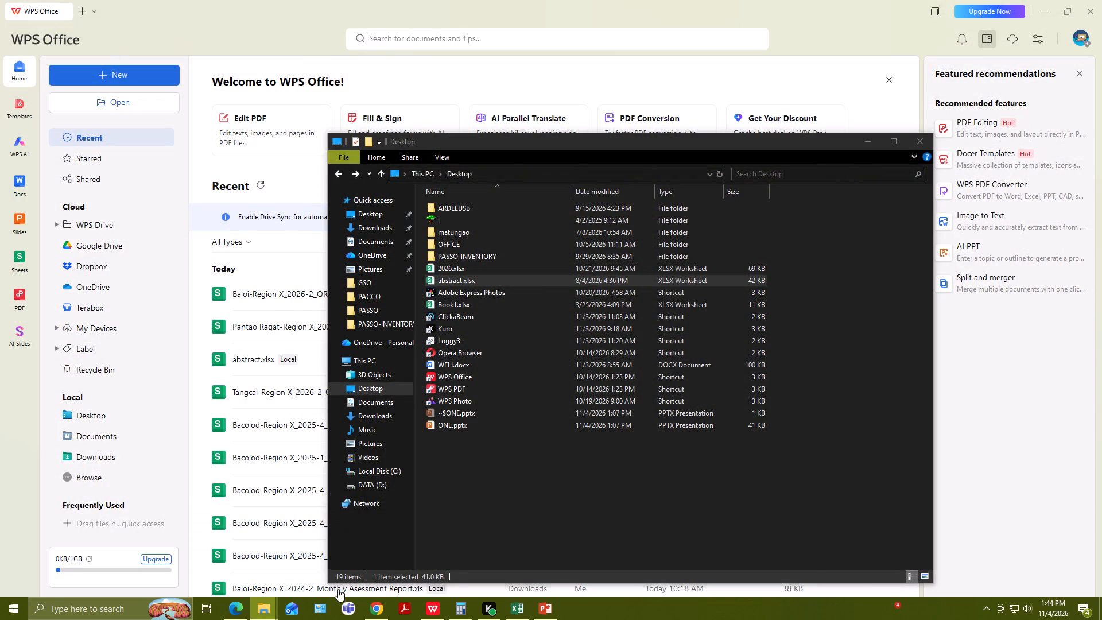
left_click(268, 609)
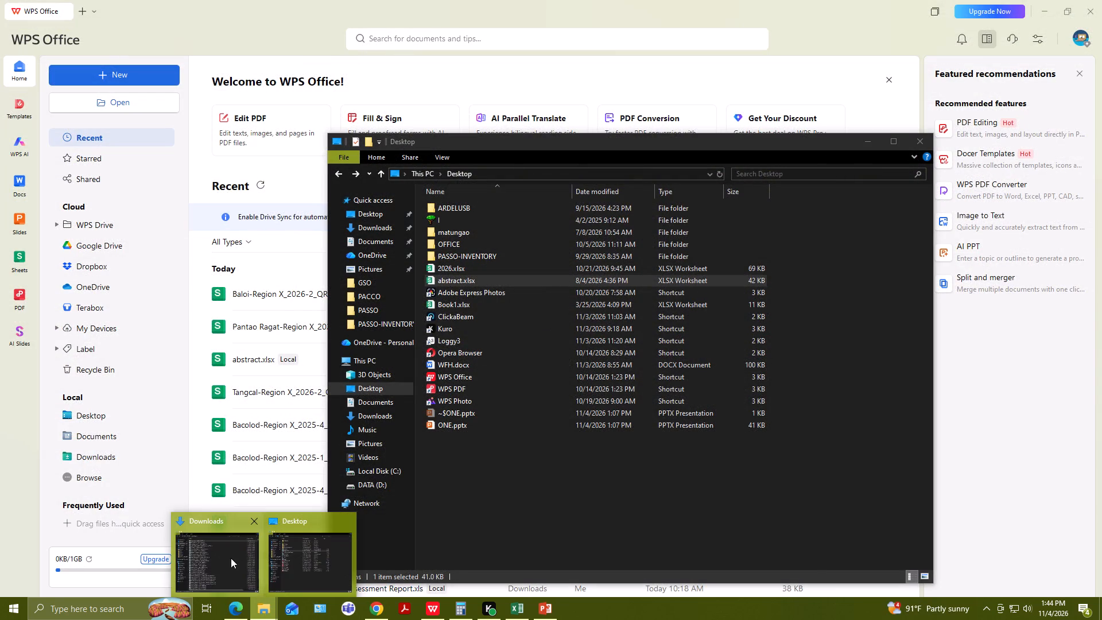
left_click(231, 558)
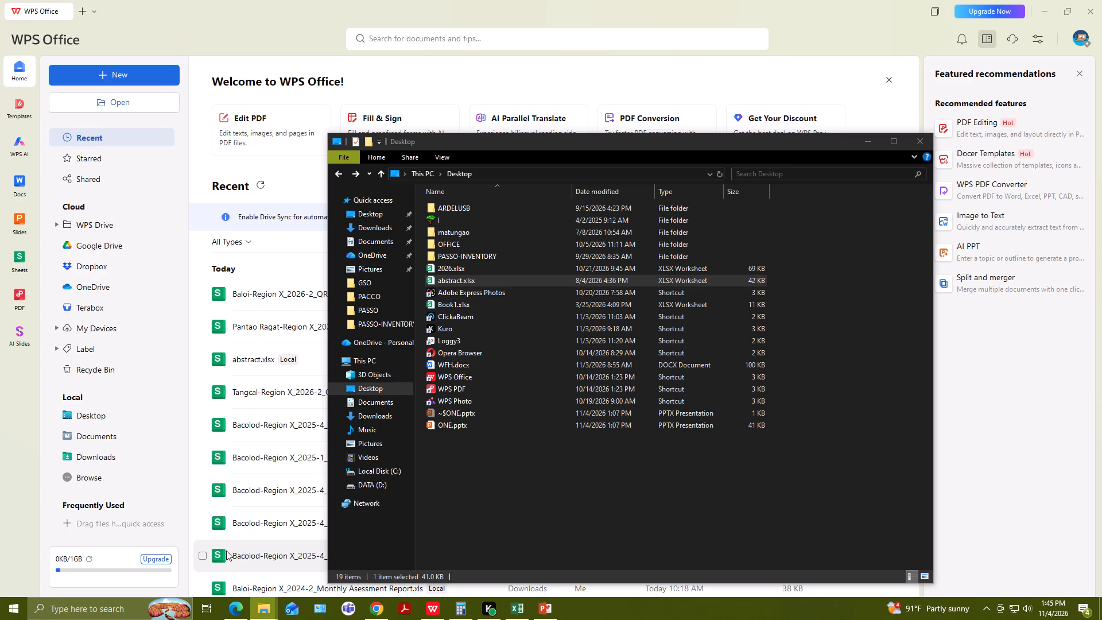
left_click(259, 611)
left_click(230, 572)
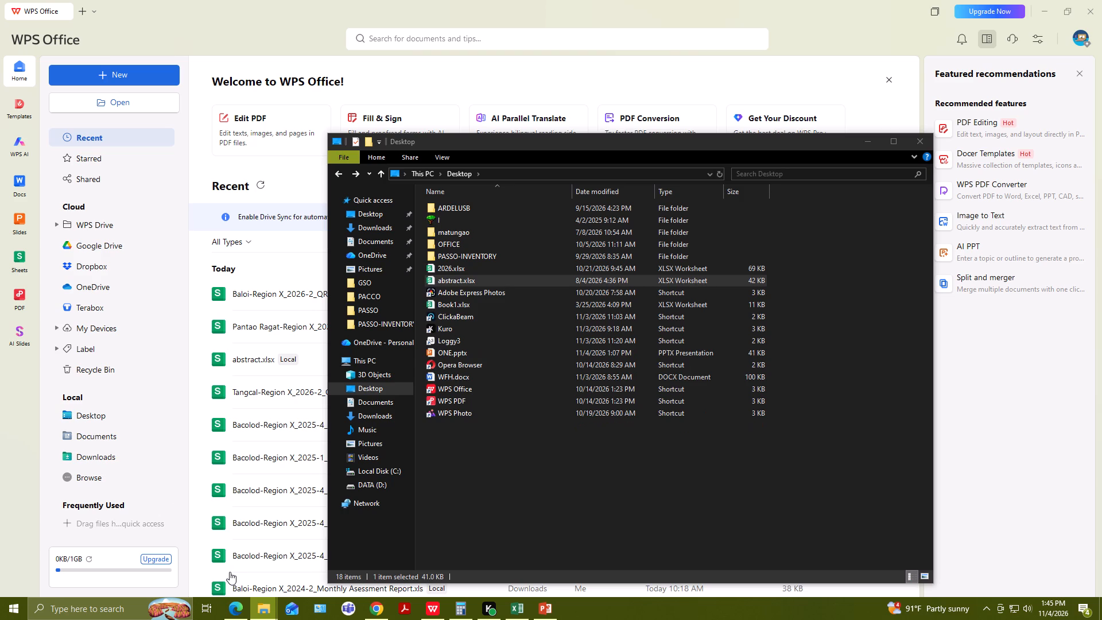
left_click(258, 604)
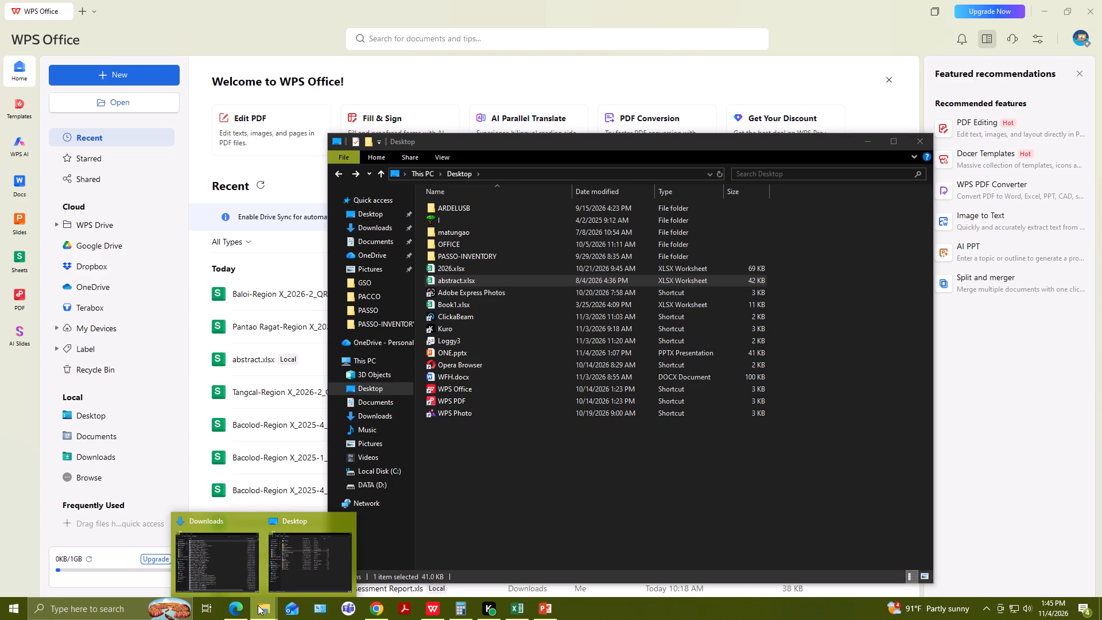
left_click(236, 551)
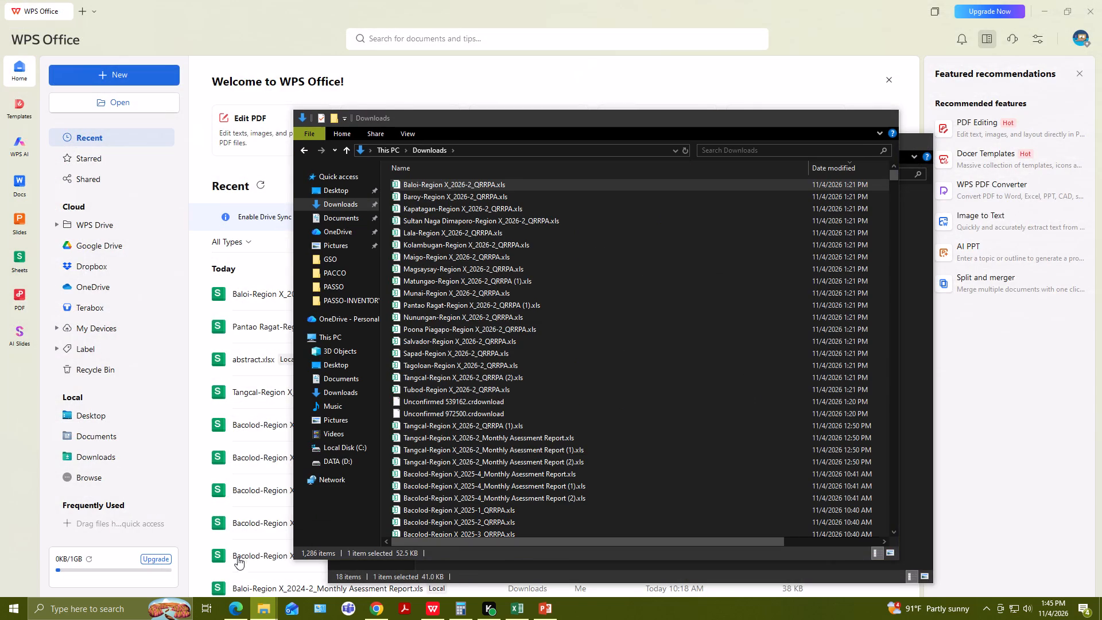
left_click(264, 609)
left_click(300, 582)
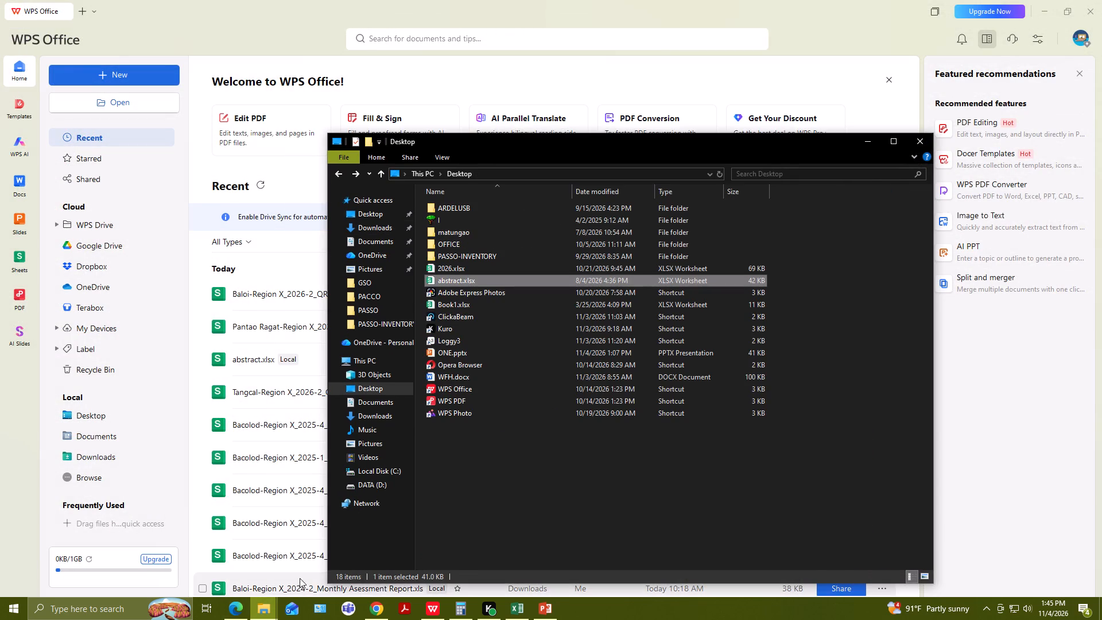
left_click(258, 606)
left_click(250, 551)
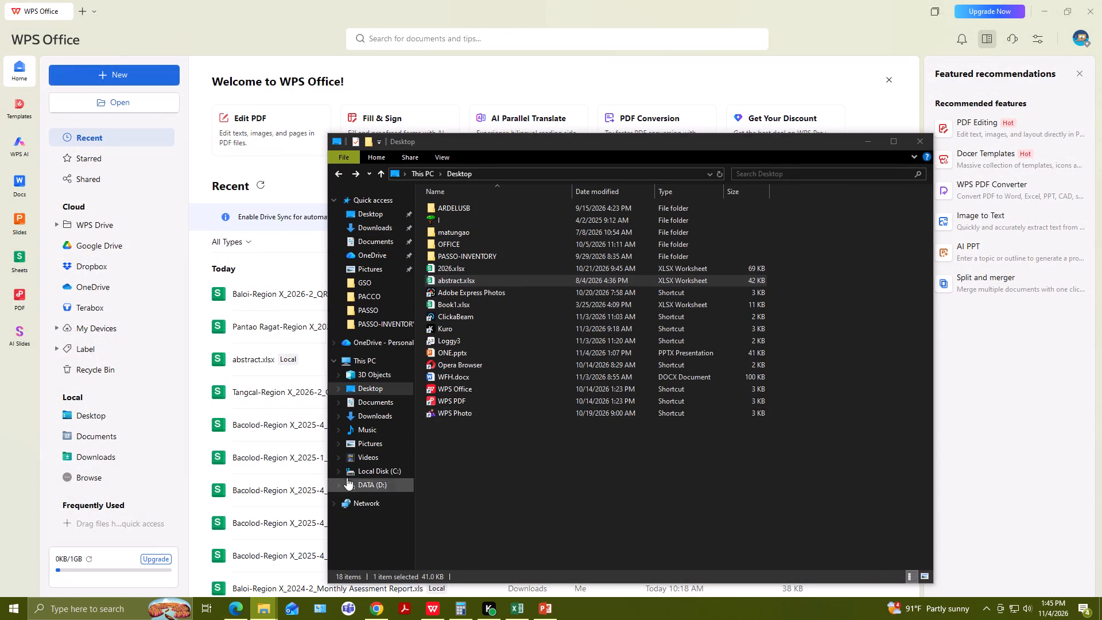
left_click(384, 228)
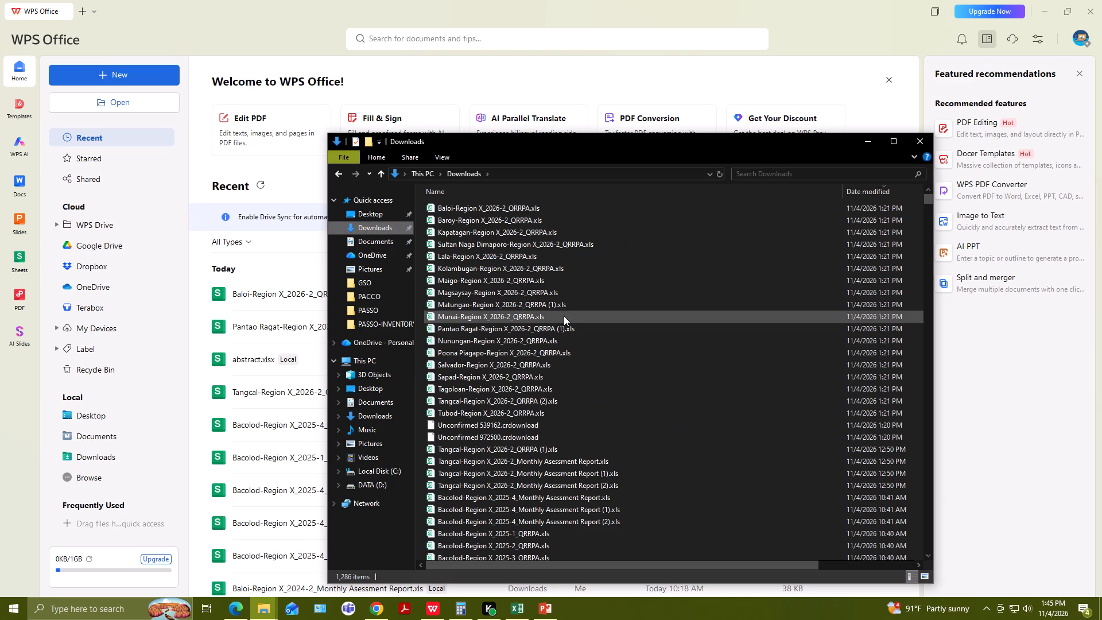
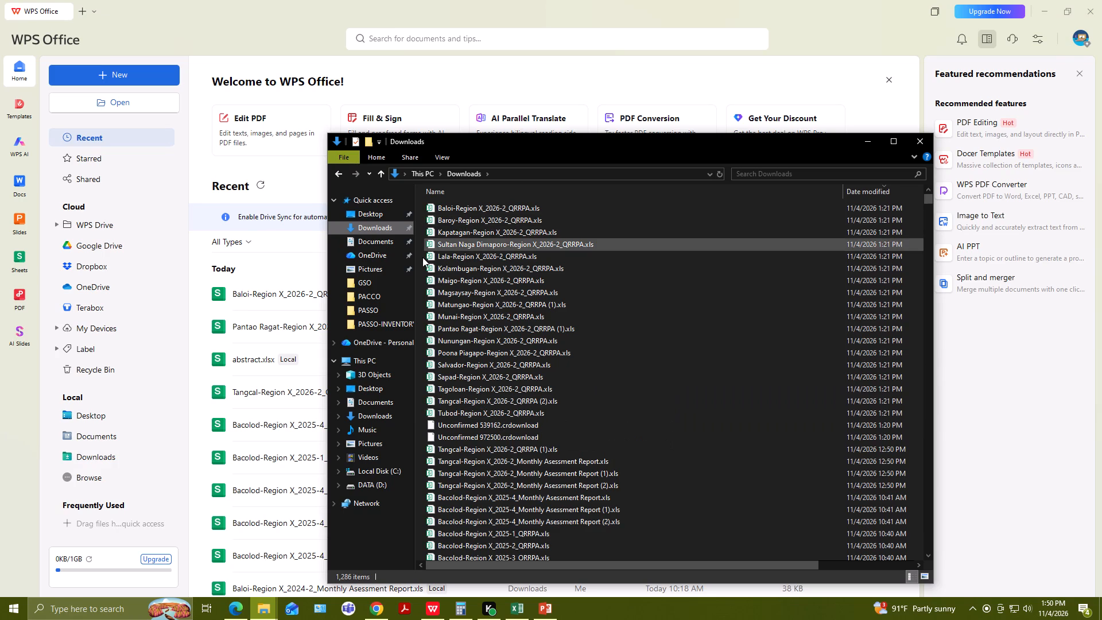
Open Baroy's 2026-2 QRRPA report from the Downloads folder.
left_click(459, 229)
left_click(461, 223)
left_click(461, 223)
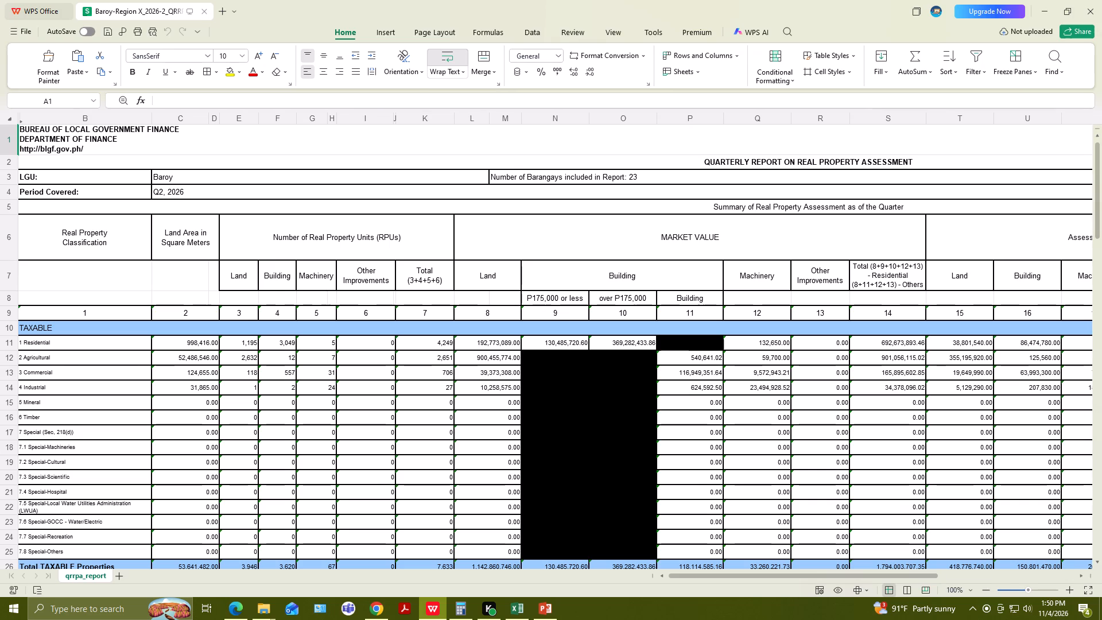
Copy Baroy's total number of taxable property units, 7,633, into cell M4 of the BAROY row in Book1 in Excel.
scroll(569, 386, "down", 4)
scroll(558, 381, "up", 4)
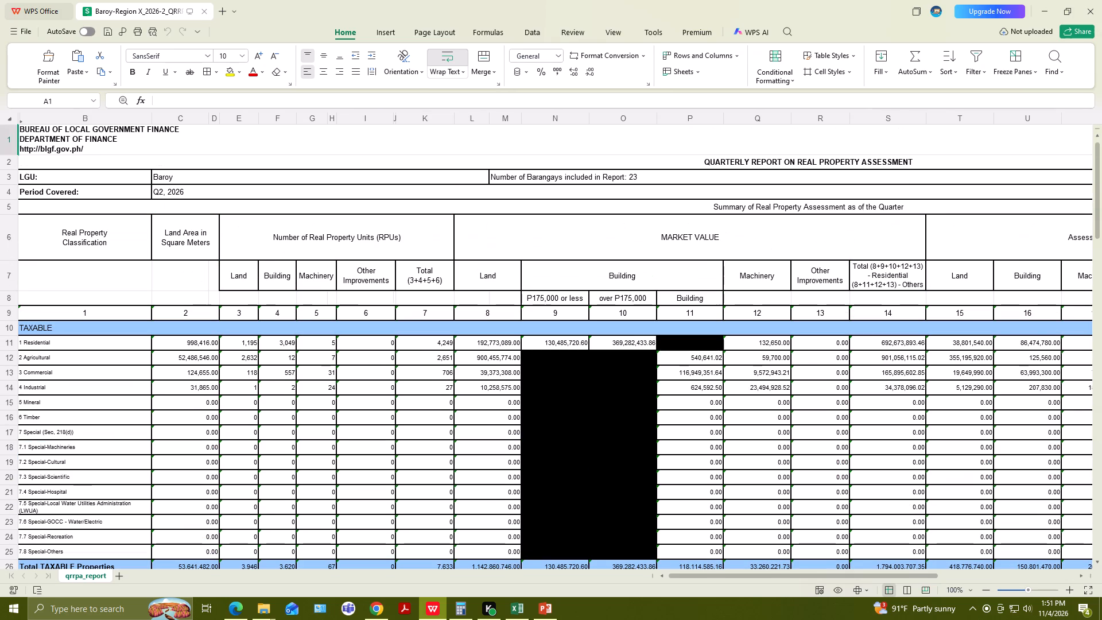
scroll(391, 329, "down", 8)
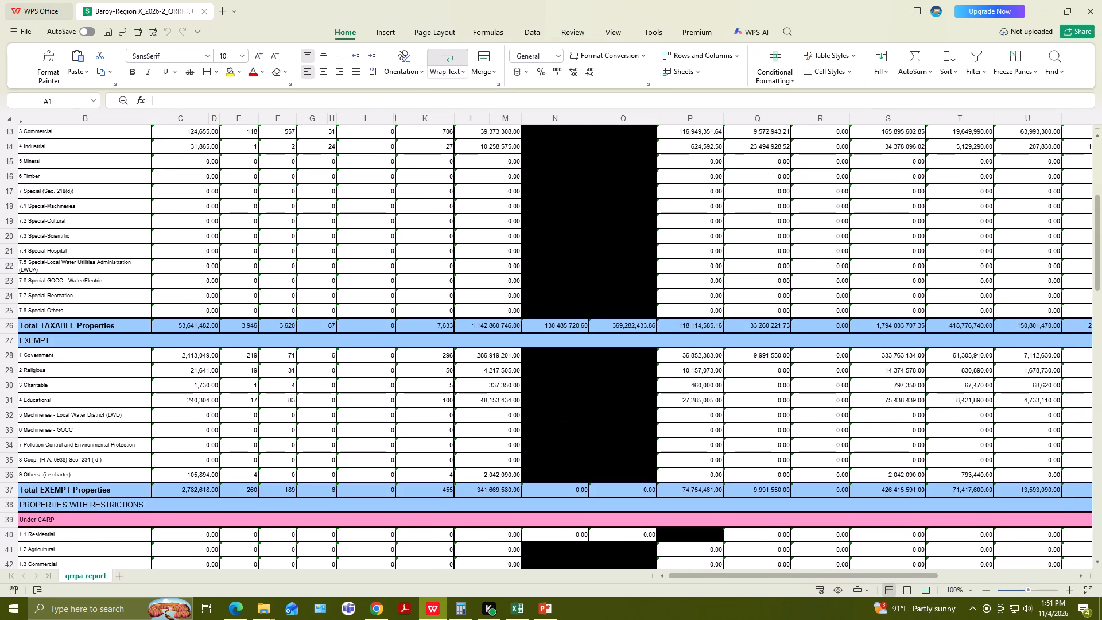
left_click(428, 325)
key("ctrl+c")
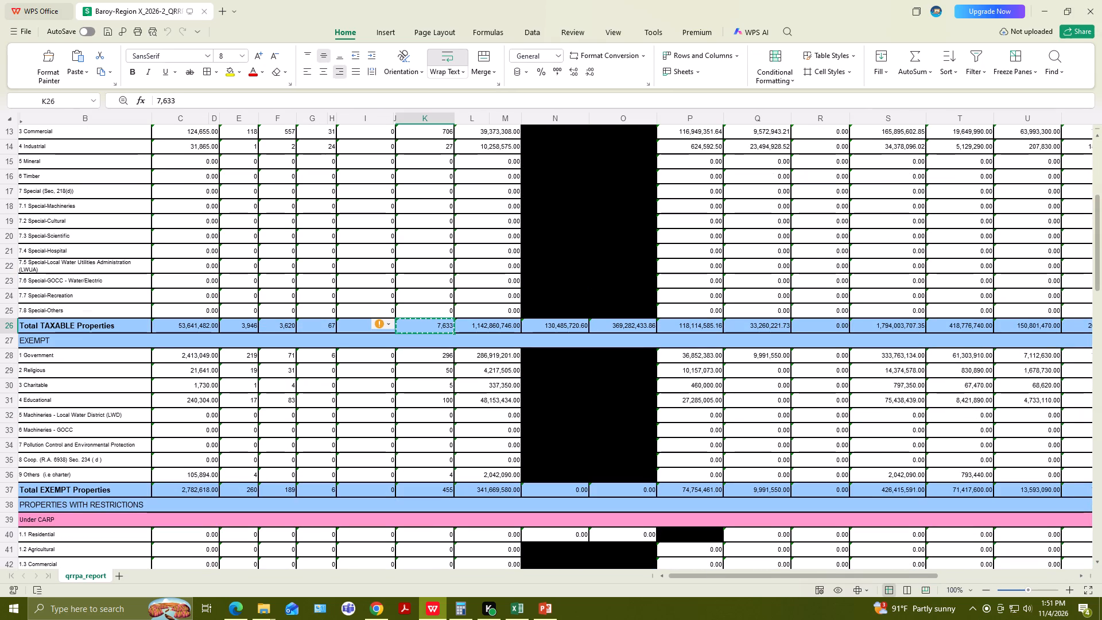
left_click(515, 611)
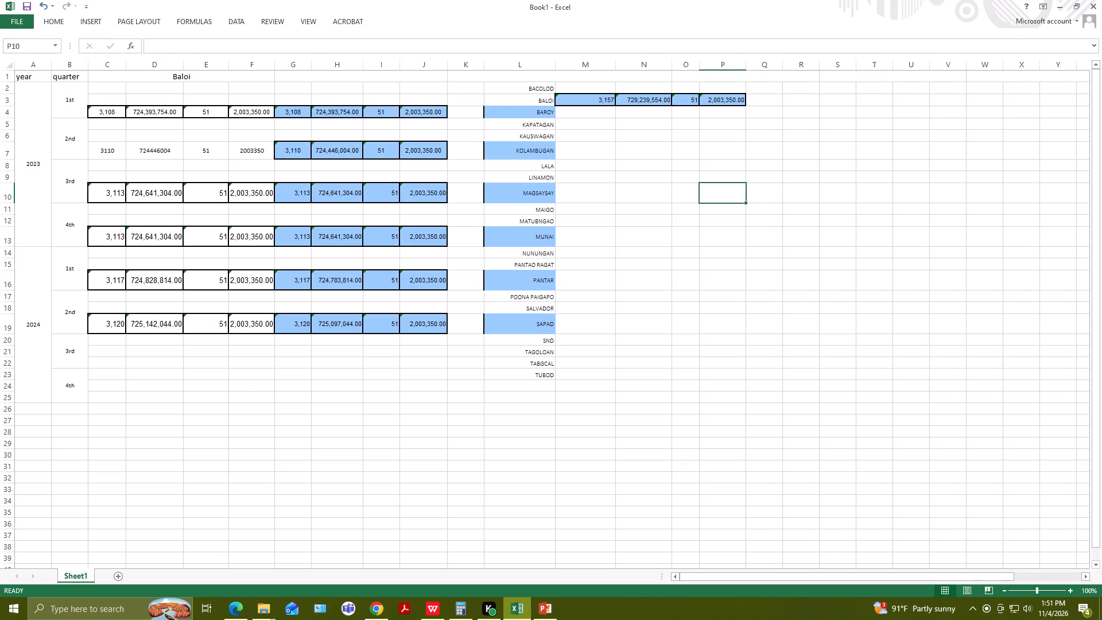
scroll(607, 413, "up", 3)
left_click(590, 118)
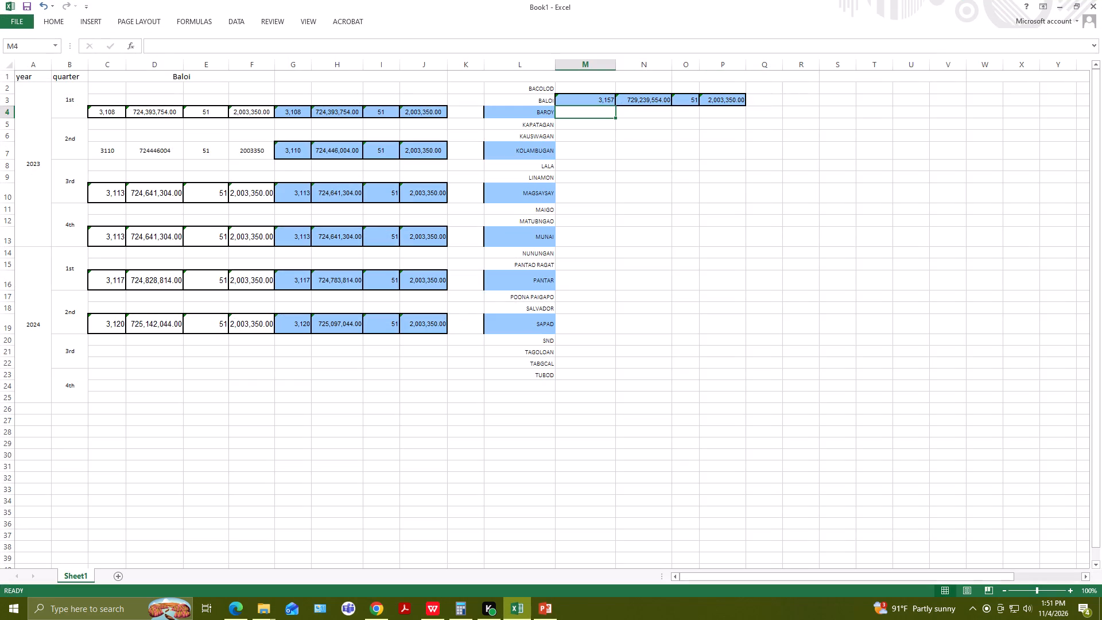
key("ctrl+v")
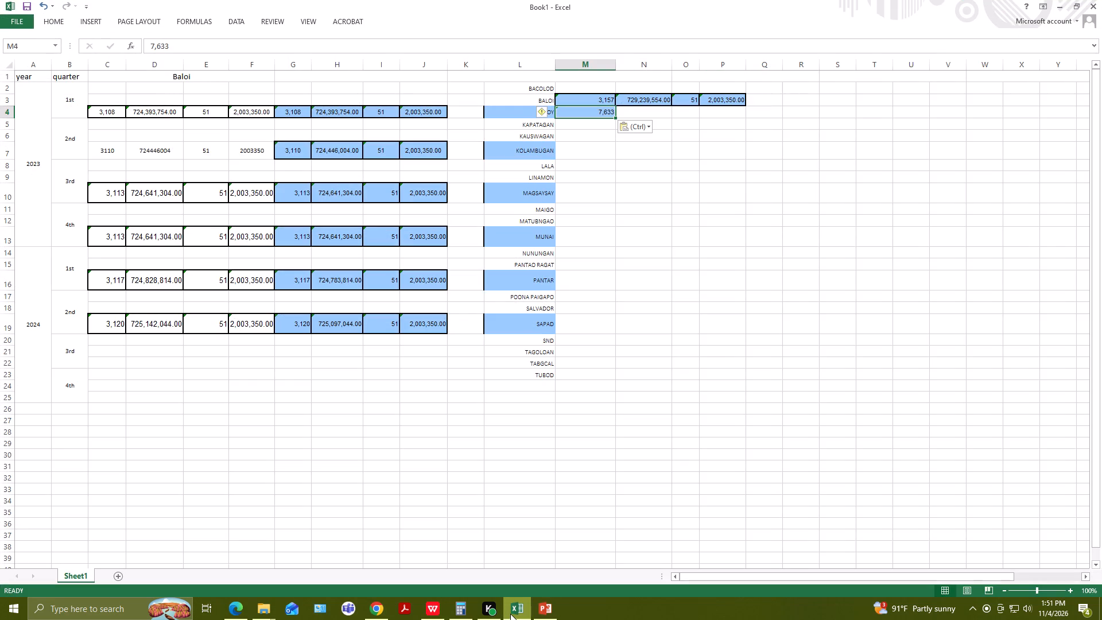
Copy the total taxable assessed value, 596,140,730.00, from Baroy's report in WPS Office into cell N4 of Book1 in Excel.
left_click(515, 614)
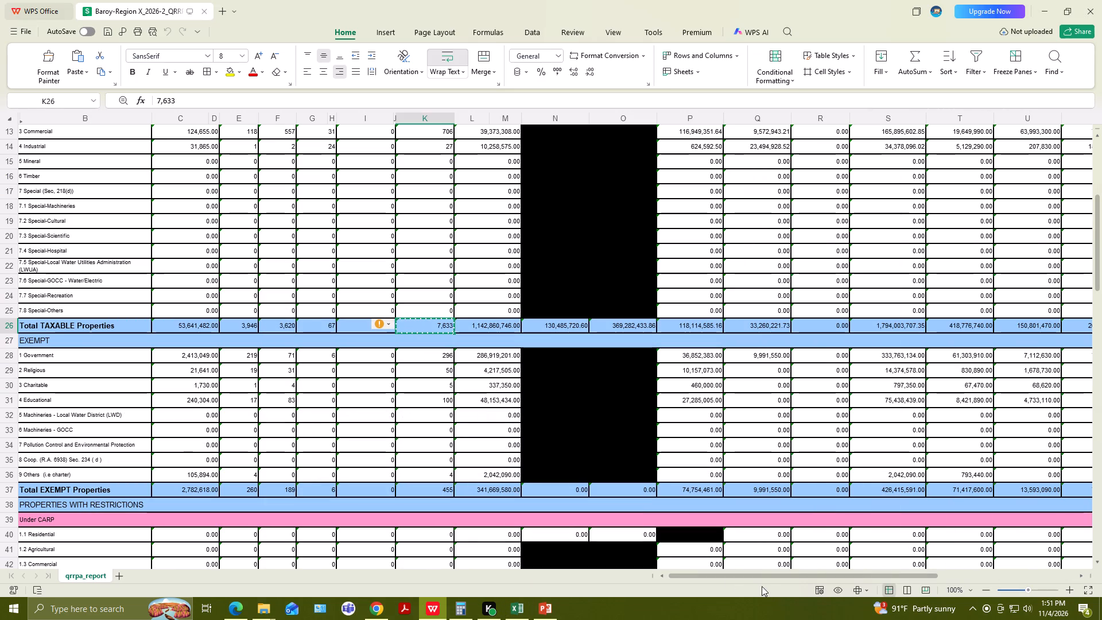
left_click_drag(756, 577, 871, 575)
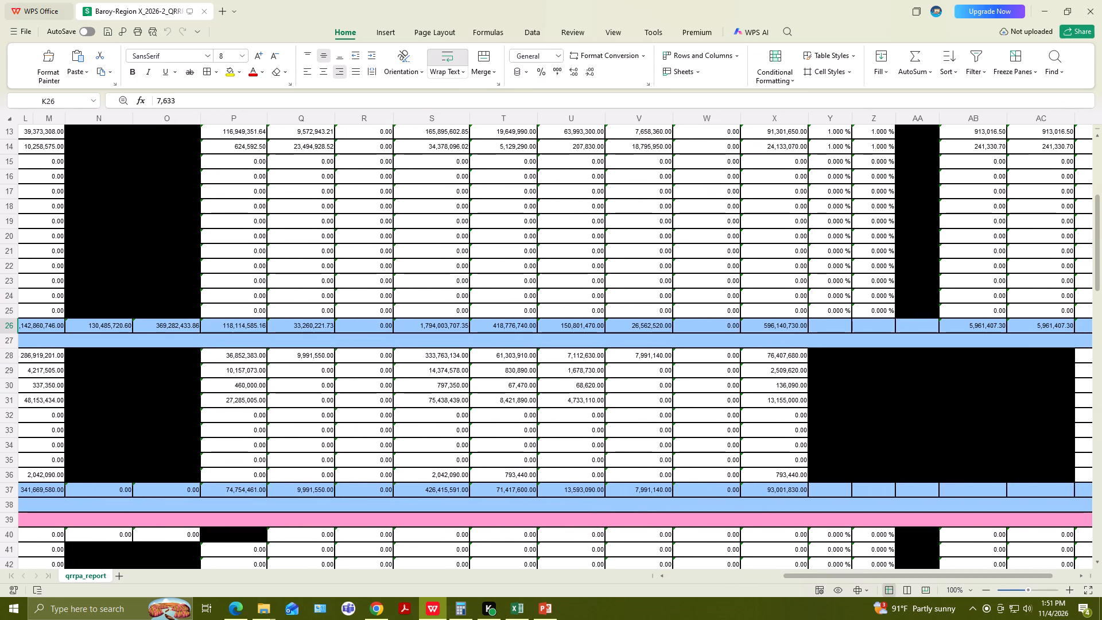
left_click(759, 328)
scroll(786, 351, "up", 7)
scroll(787, 389, "down", 5)
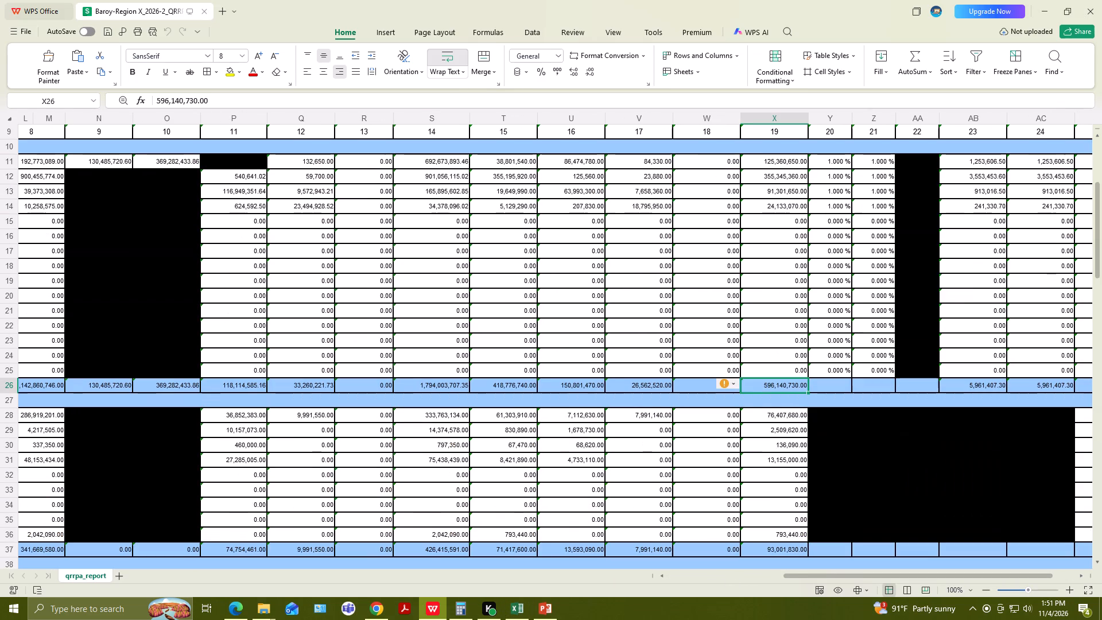
left_click(773, 414)
left_click(775, 383)
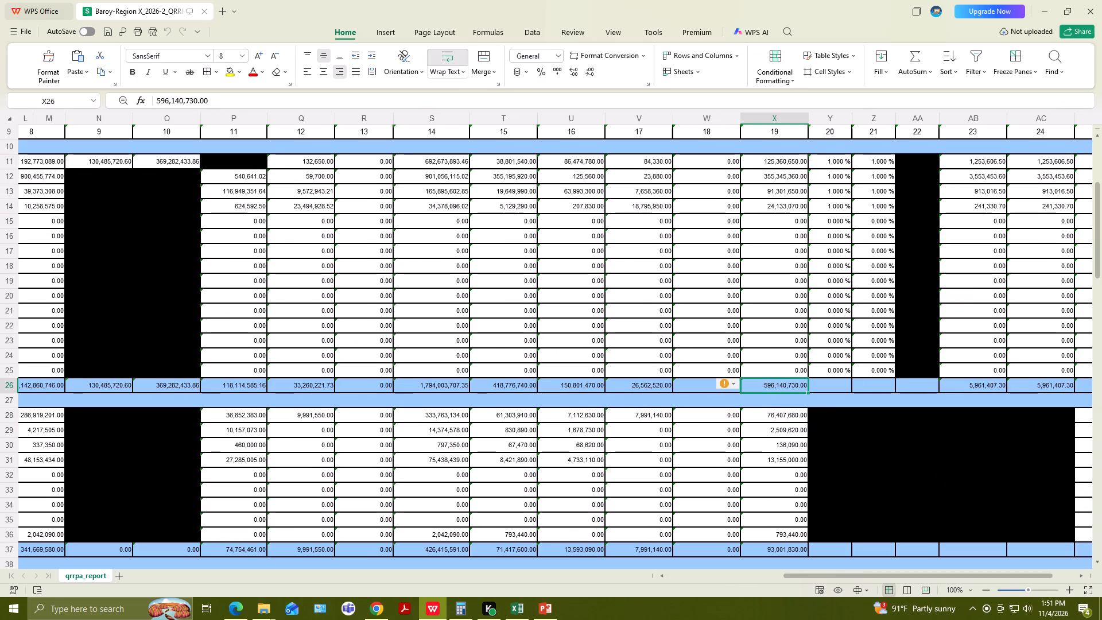
key("ctrl+c")
left_click(517, 612)
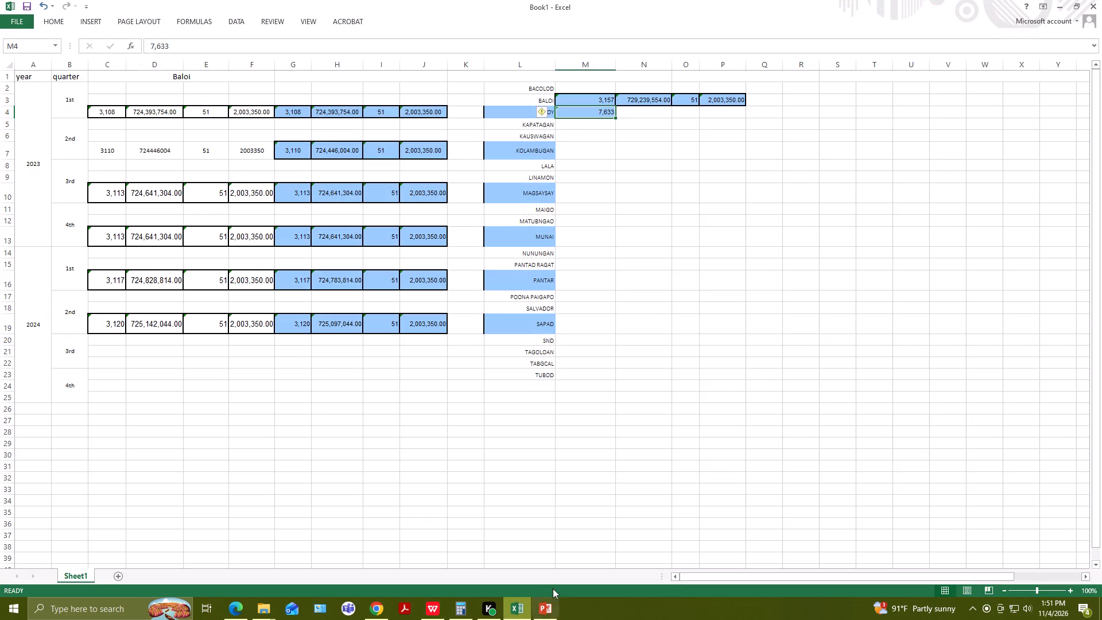
left_click(653, 114)
key("ctrl+v")
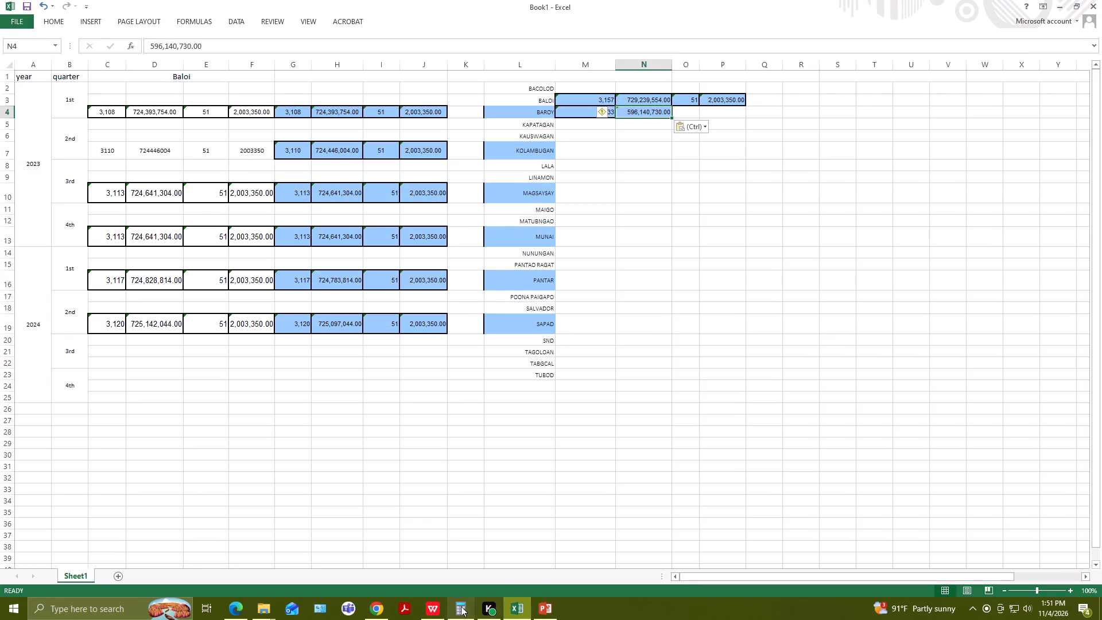
Switch to Microsoft Edge and close its window with the update page.
left_click(371, 614)
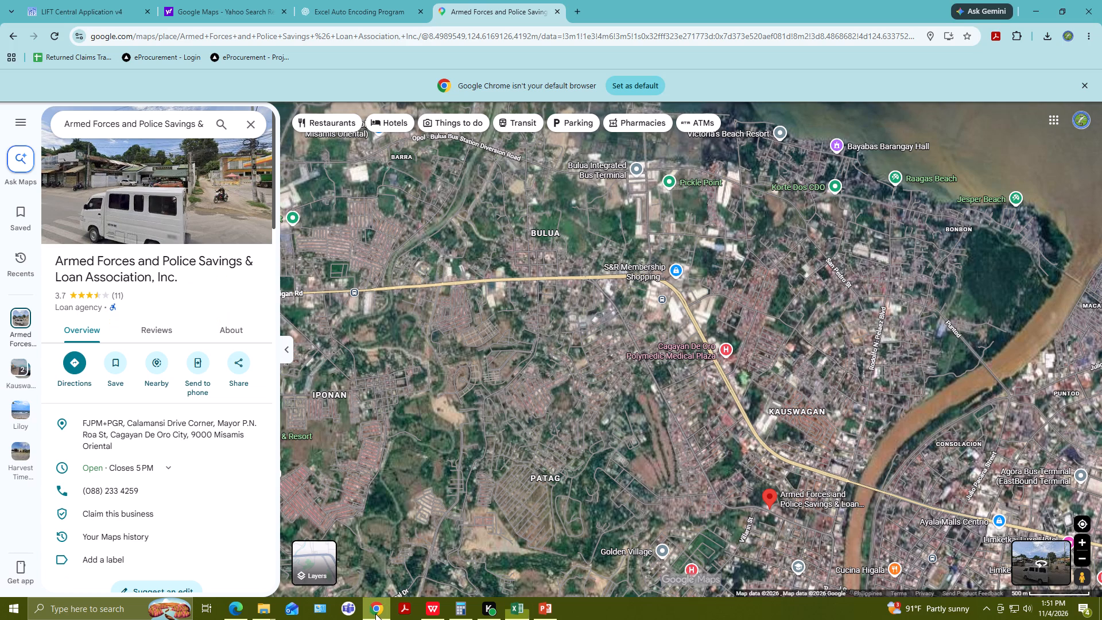
left_click(380, 614)
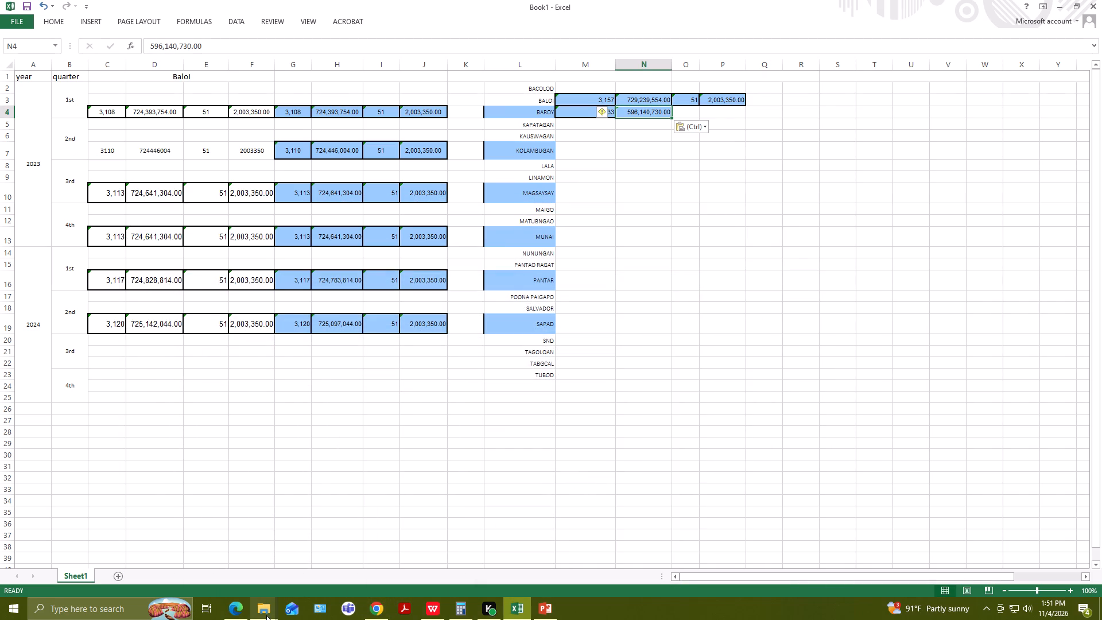
left_click(237, 613)
left_click(238, 613)
left_click(237, 614)
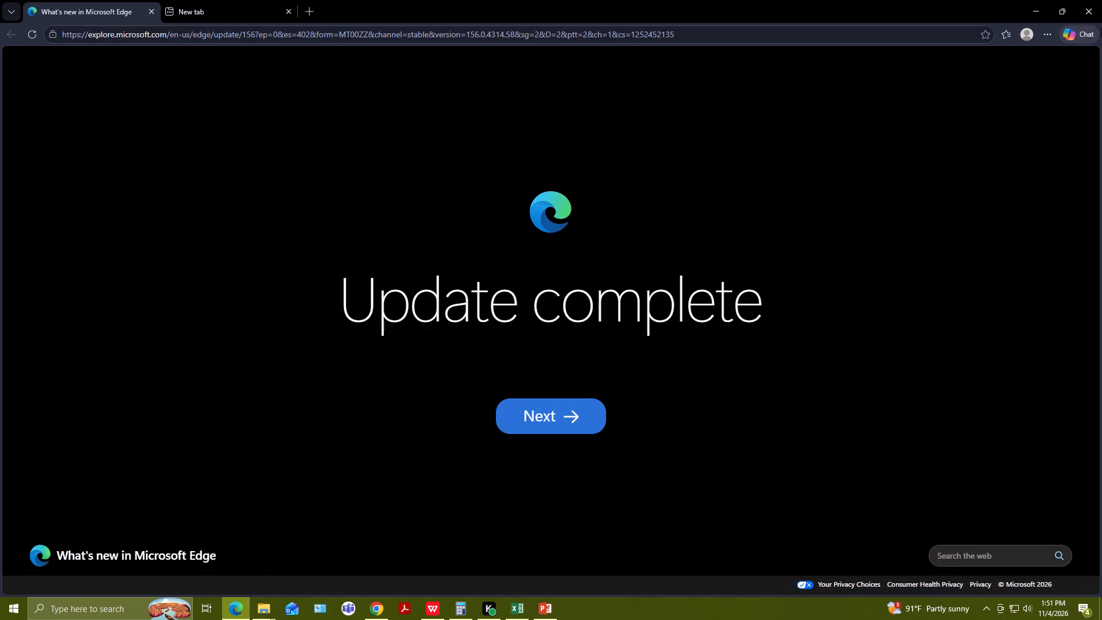
left_click(1089, 13)
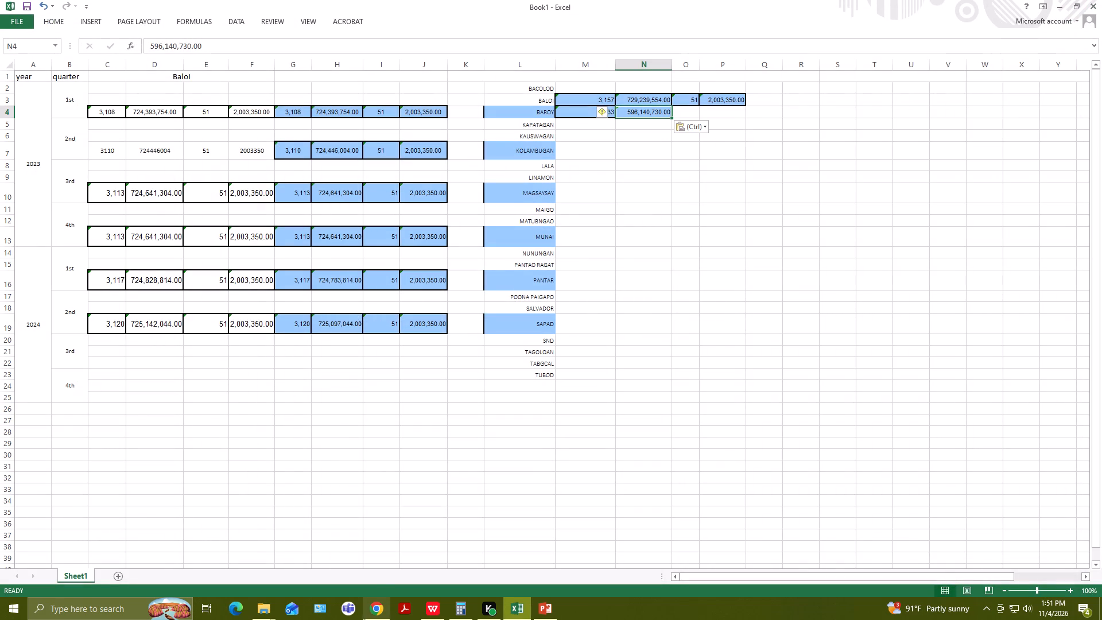
Copy the total exempt assessed value, 93,001,830.00, from Baroy's report in WPS Office into cell P4 of Book1 in Excel.
left_click(436, 609)
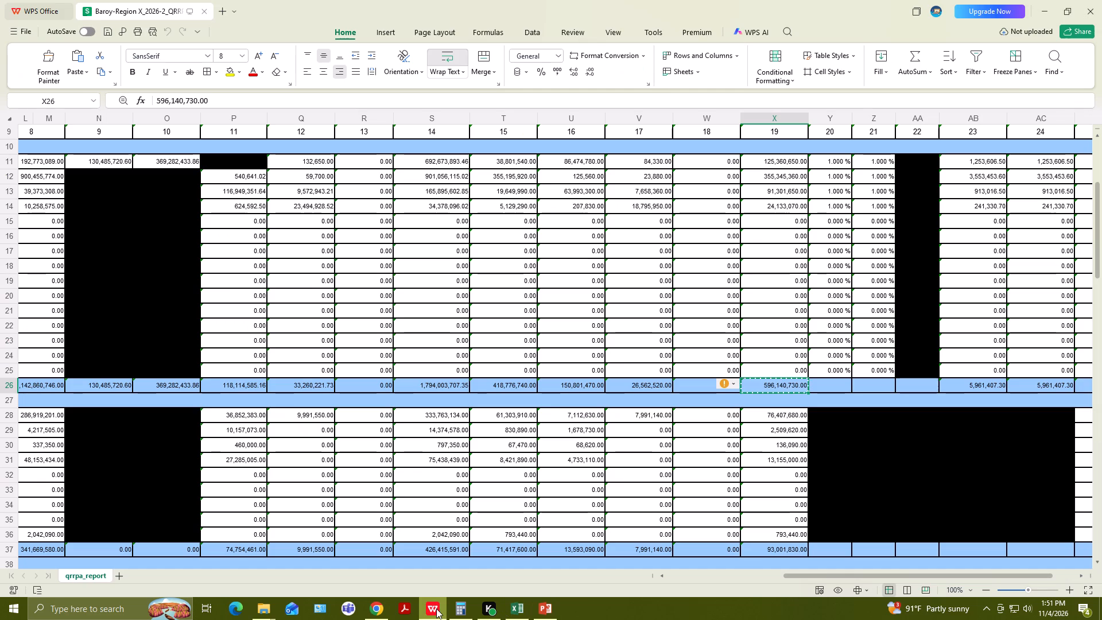
scroll(370, 590, "down", 4)
scroll(560, 401, "down", 3)
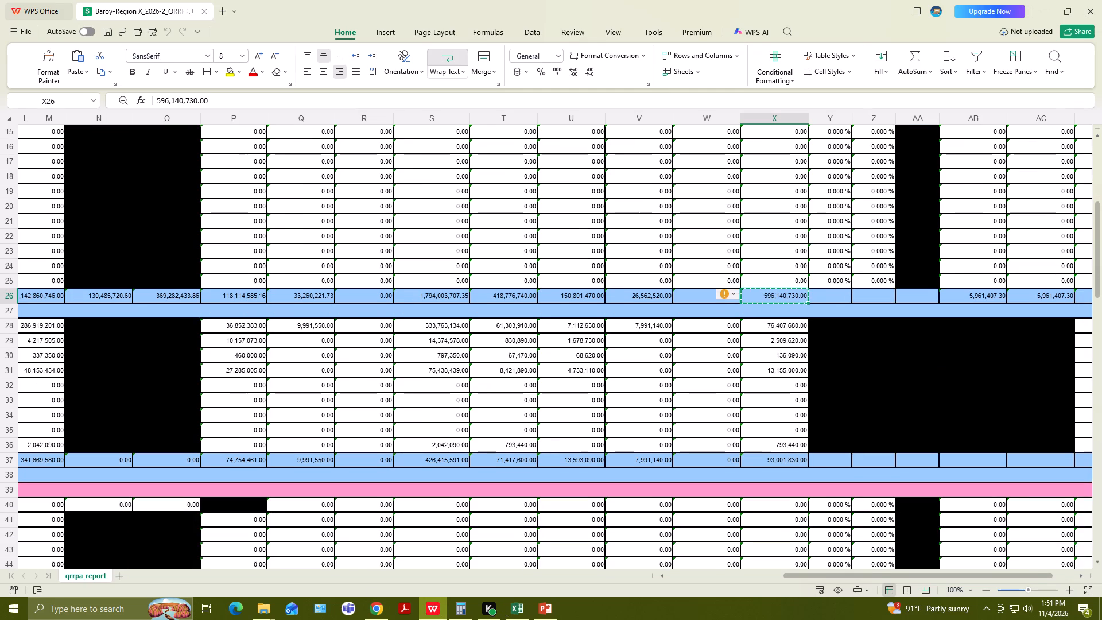
left_click(778, 463)
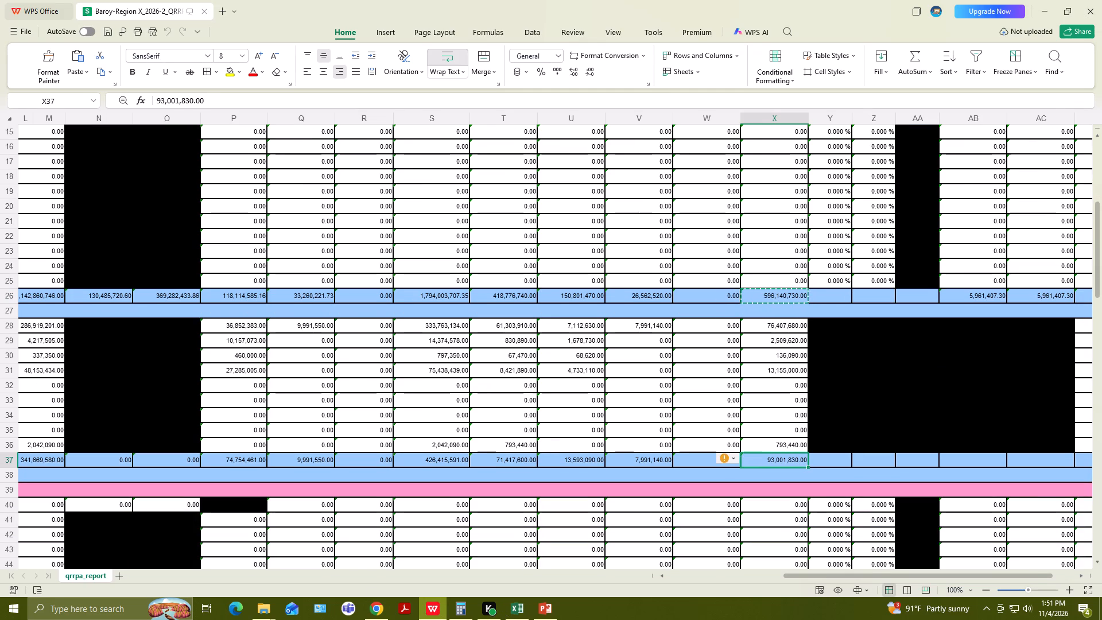
key("ctrl+c")
left_click(521, 616)
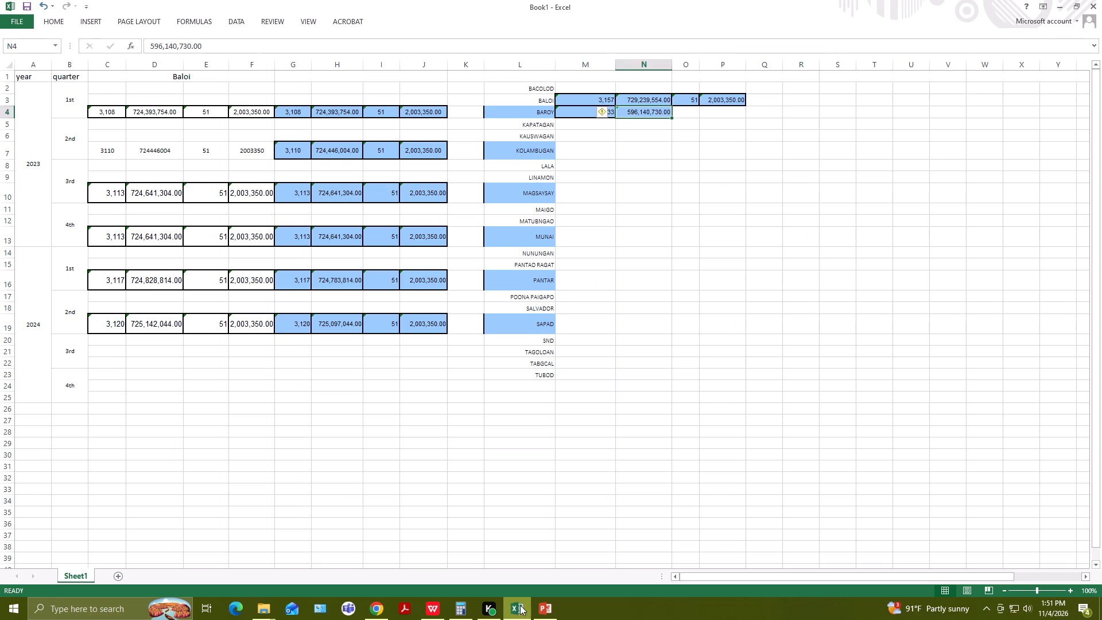
left_click(728, 119)
left_click(728, 111)
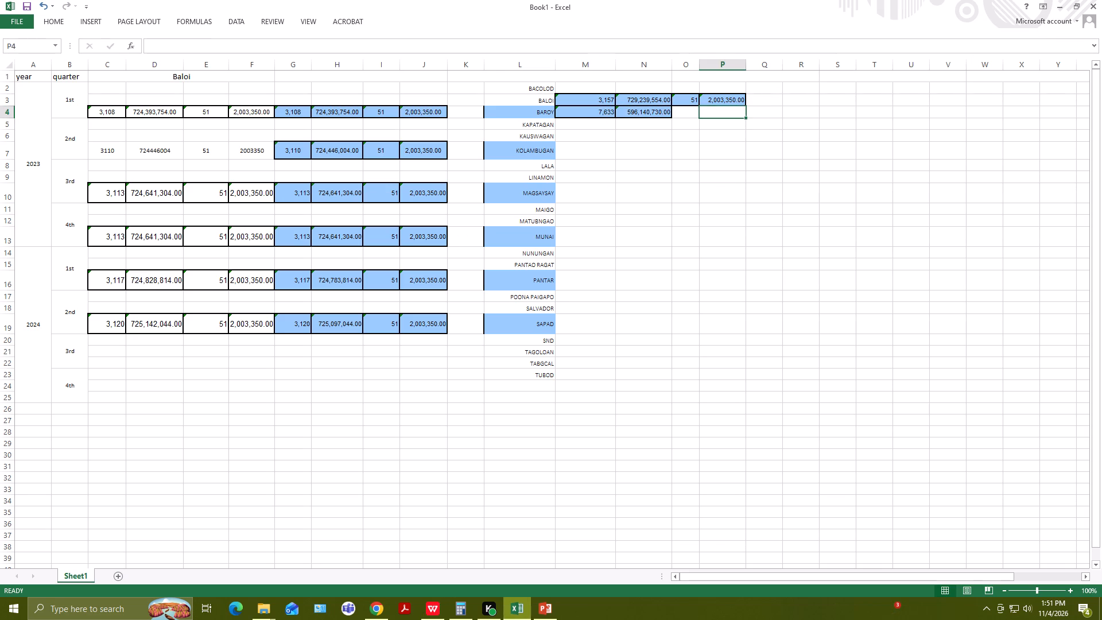
key("ctrl+v")
Copy the total number of exempt property units, 455, from Baroy's report in WPS Office into cell O4 of Book1 in Excel.
left_click(680, 131)
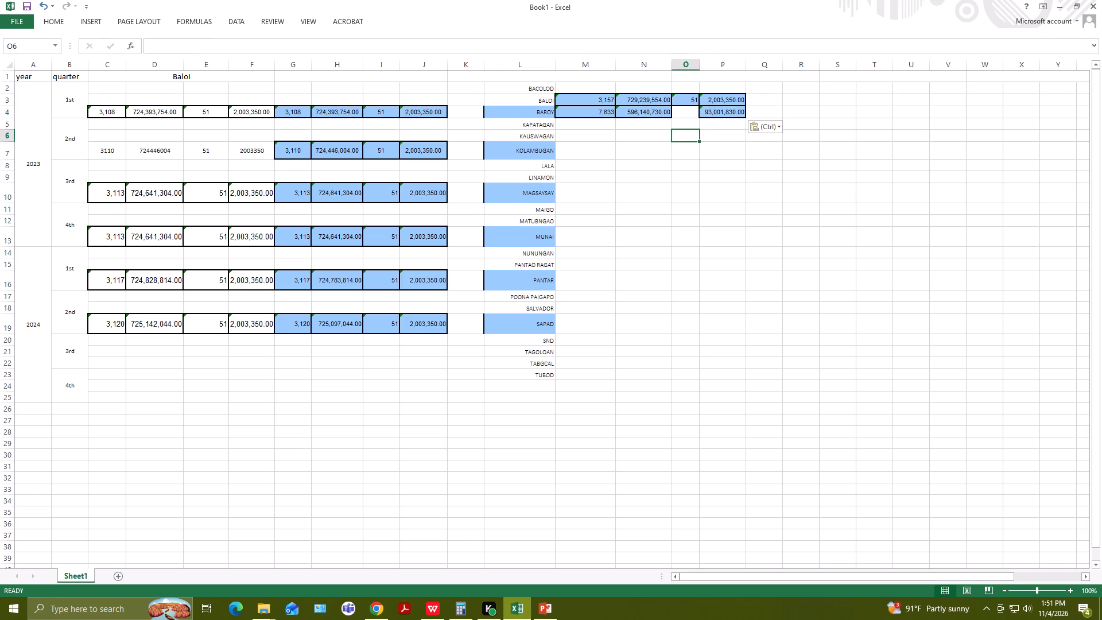
left_click(679, 110)
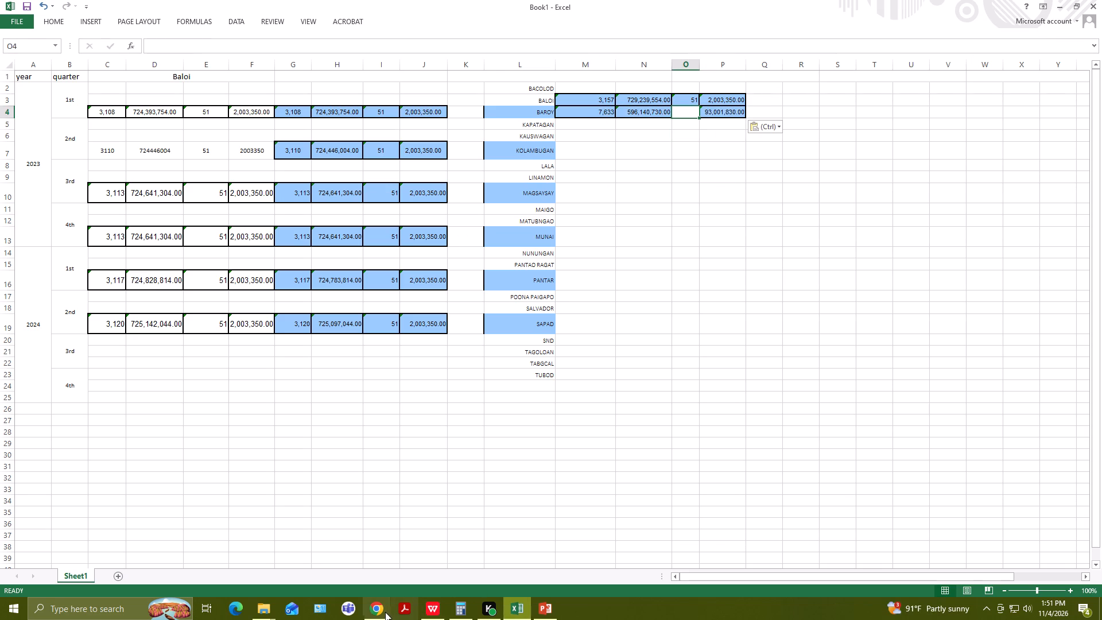
left_click(385, 612)
left_click(377, 604)
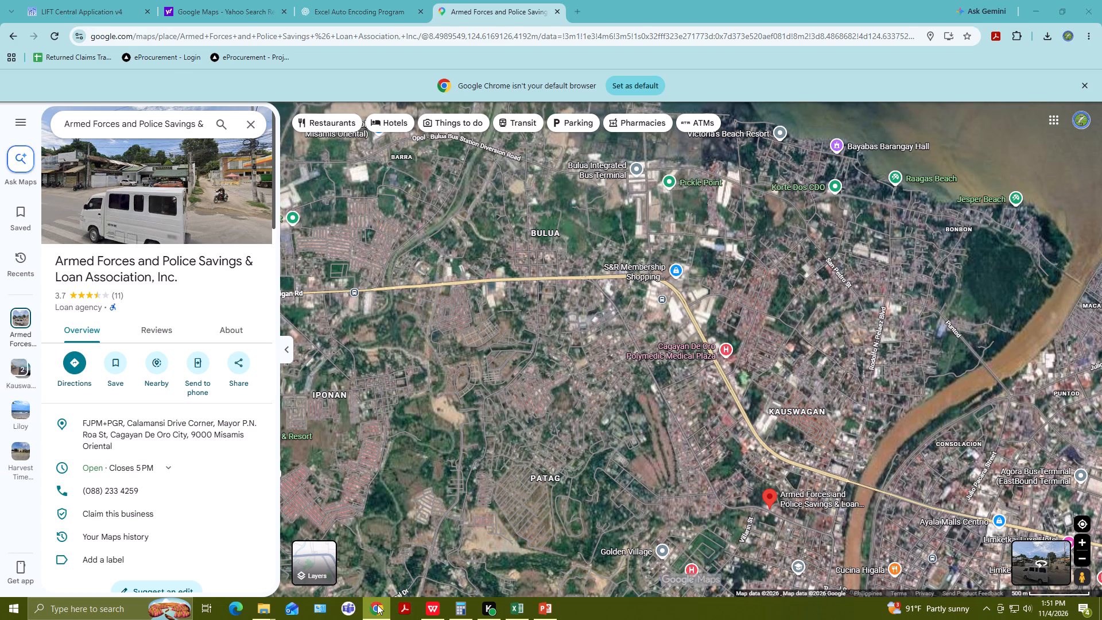
left_click(460, 607)
left_click(460, 607)
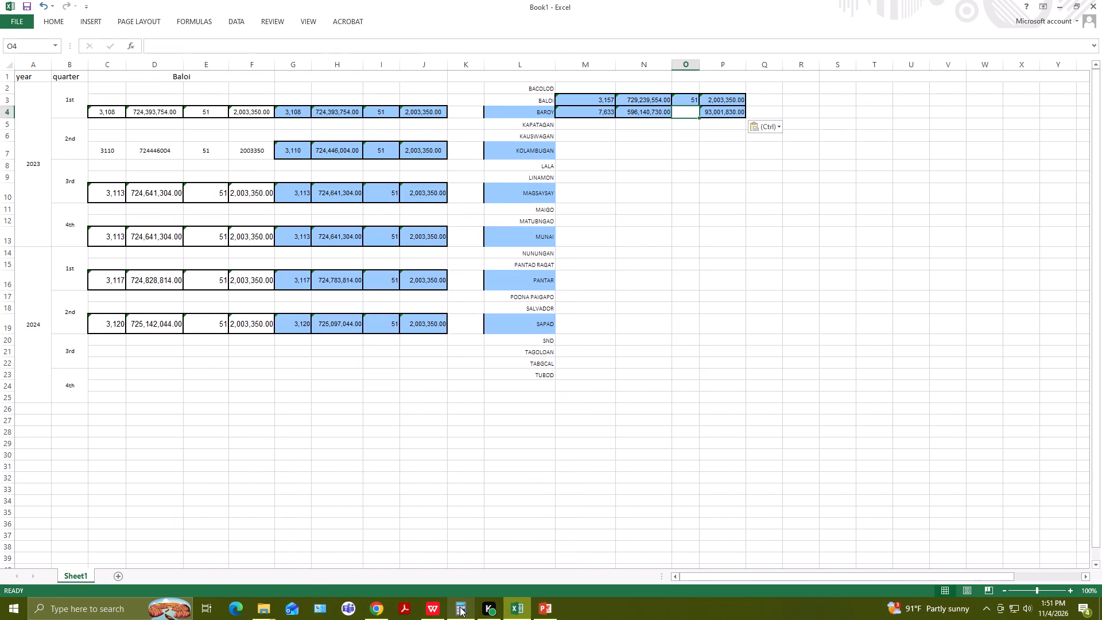
left_click(513, 611)
left_click(430, 613)
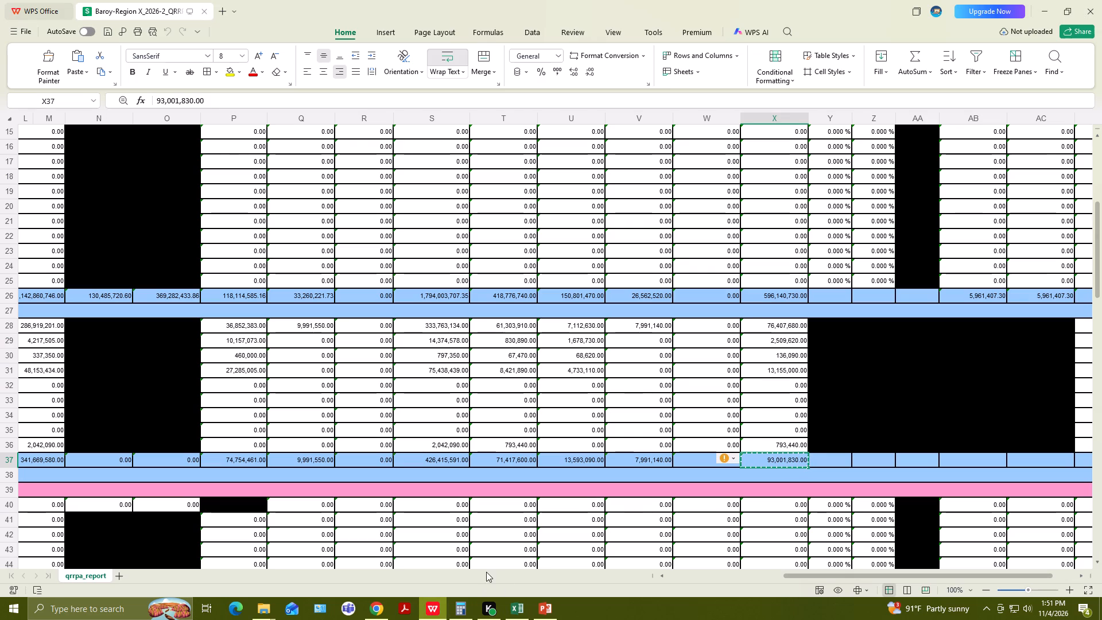
left_click_drag(818, 576, 664, 583)
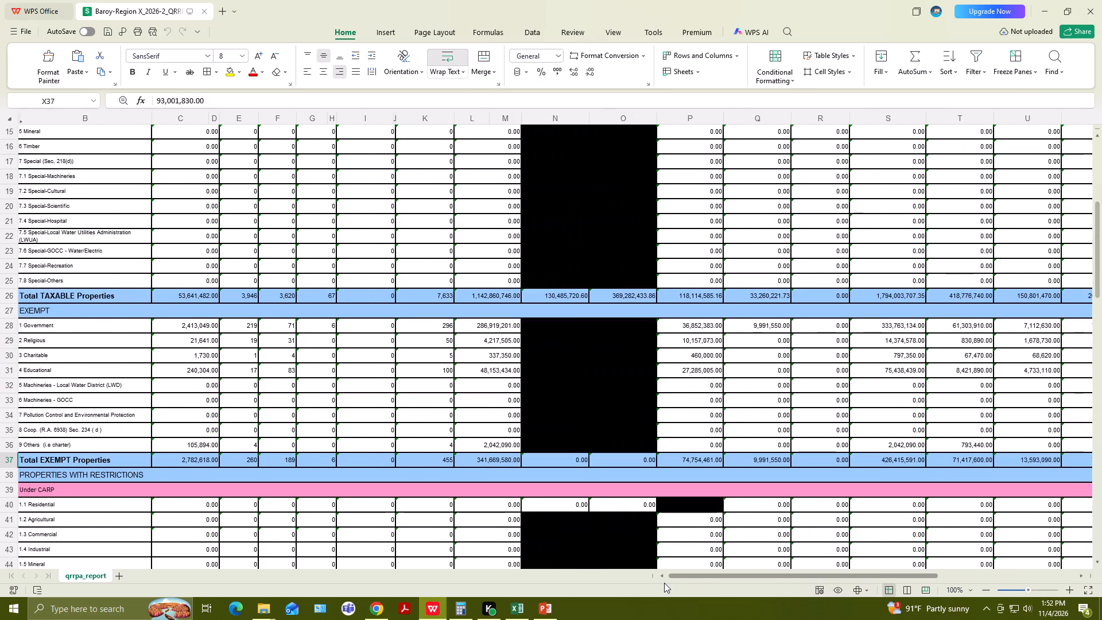
left_click_drag(664, 583, 656, 583)
left_click(430, 456)
key("ctrl+c")
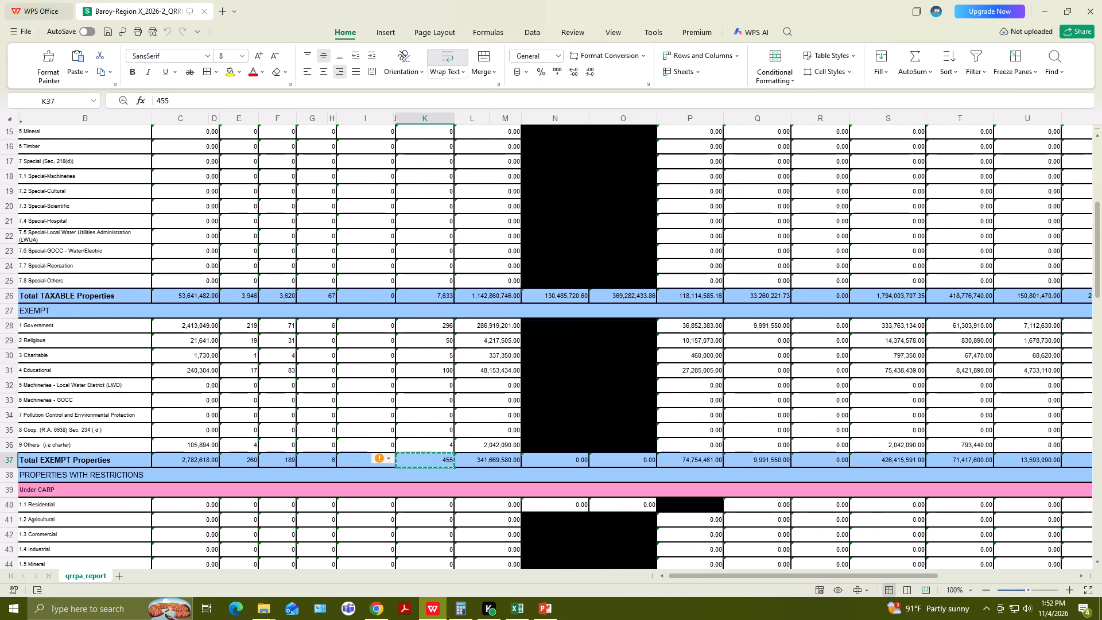
left_click(538, 608)
left_click(538, 608)
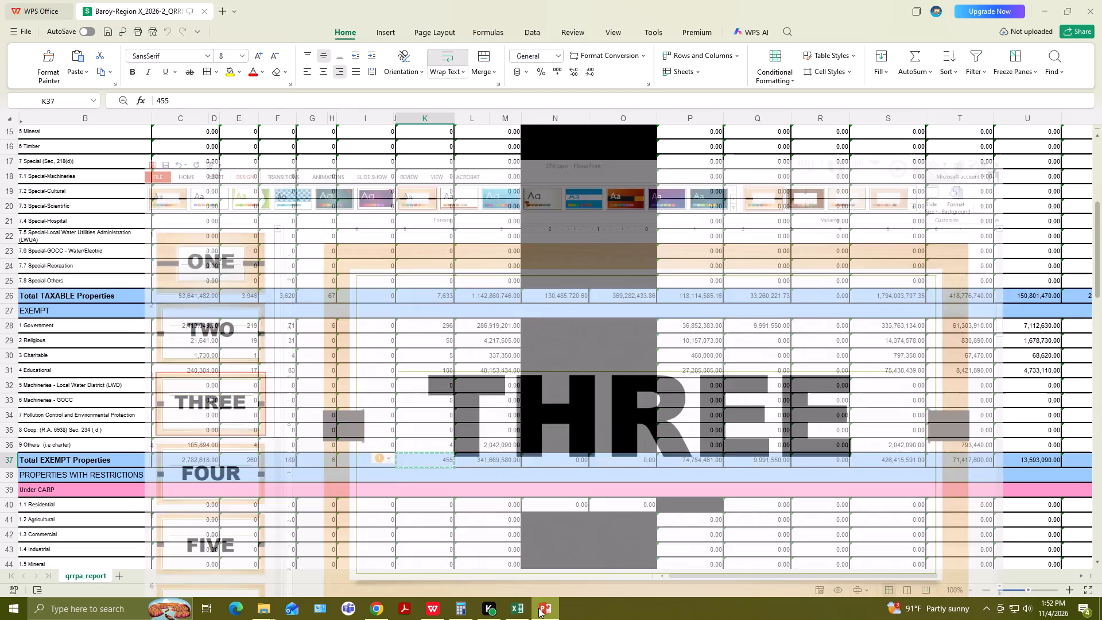
left_click(516, 608)
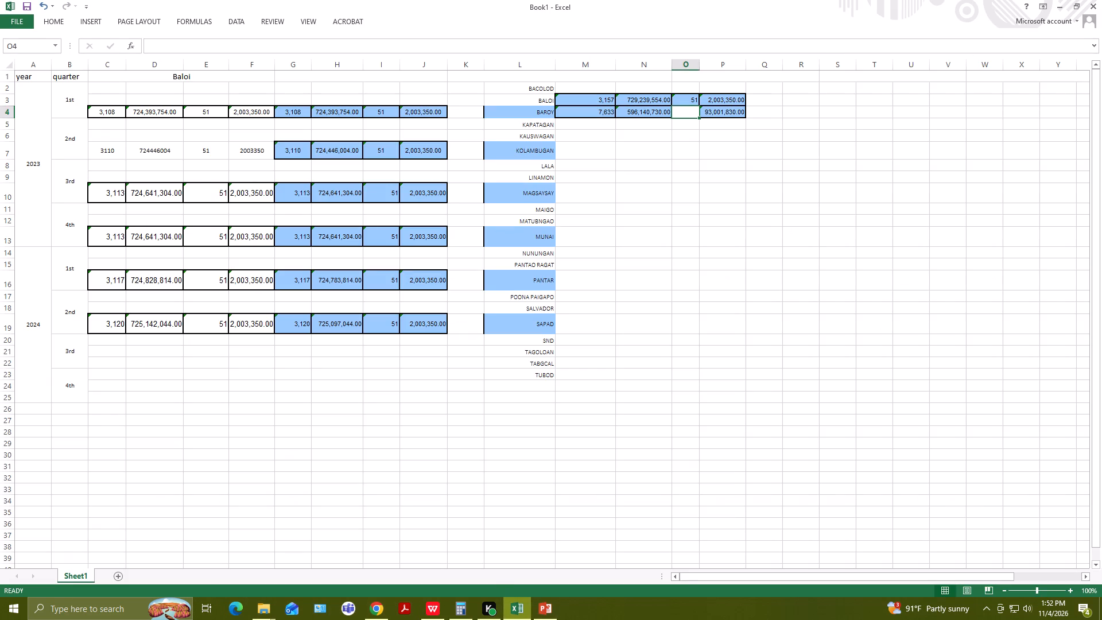
key("ctrl+v")
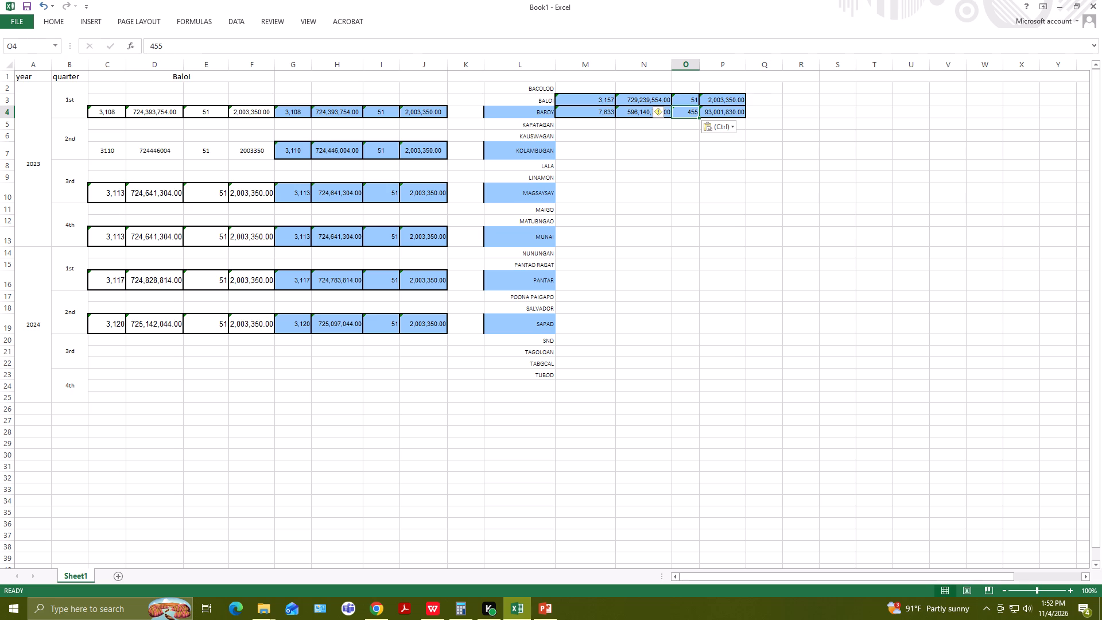
Open Kapatagan-Region X_2026-2_QRRPA.xls from the Downloads folder in File Explorer.
left_click(266, 611)
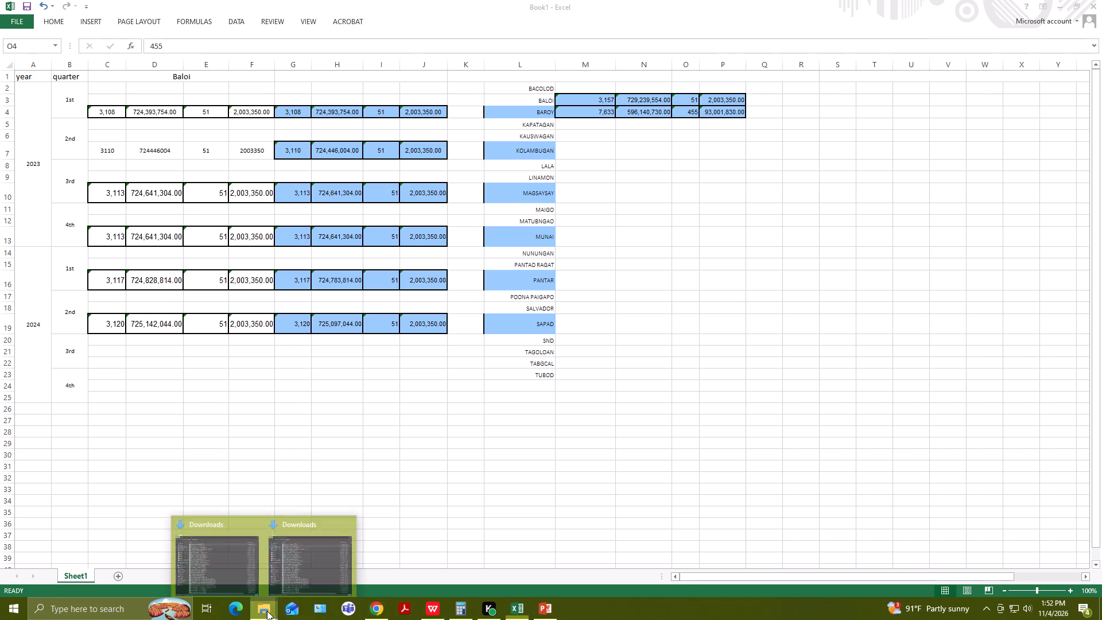
left_click(322, 568)
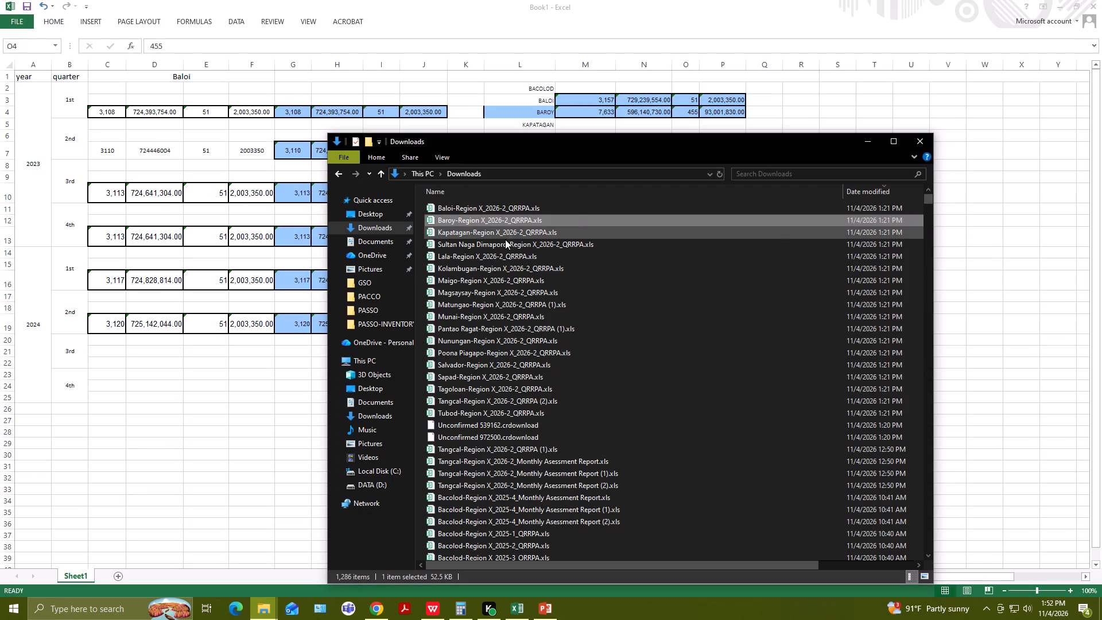
double_click(504, 234)
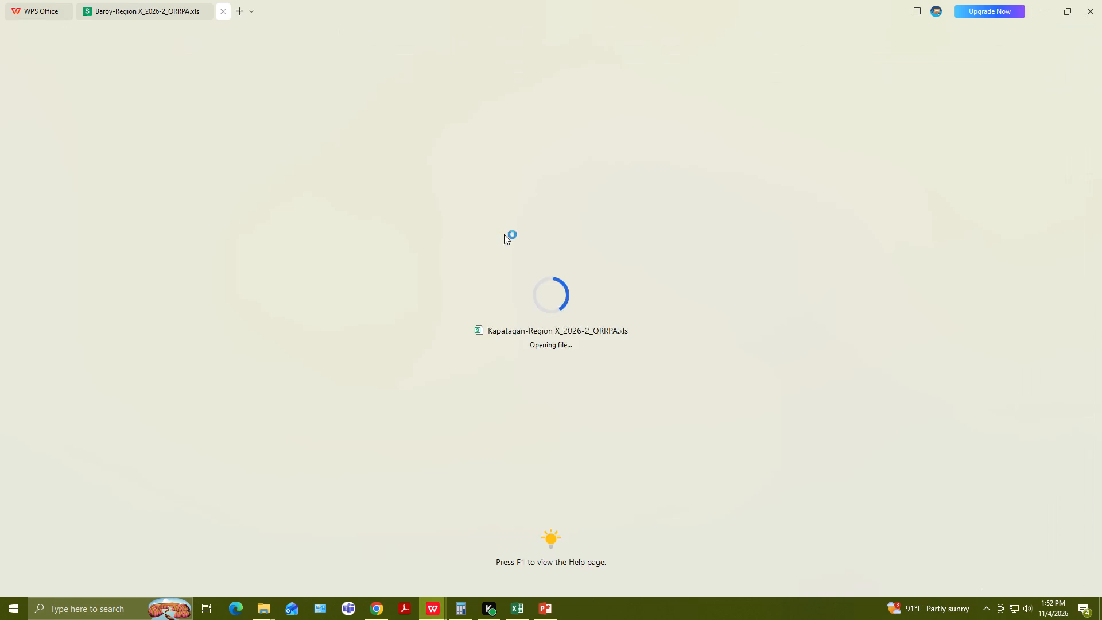
Copy the total number of taxable property units, 12,674, from Kapatagan's report in WPS Office into cell M5 of Book1 in Excel.
scroll(514, 336, "down", 4)
scroll(474, 401, "down", 2)
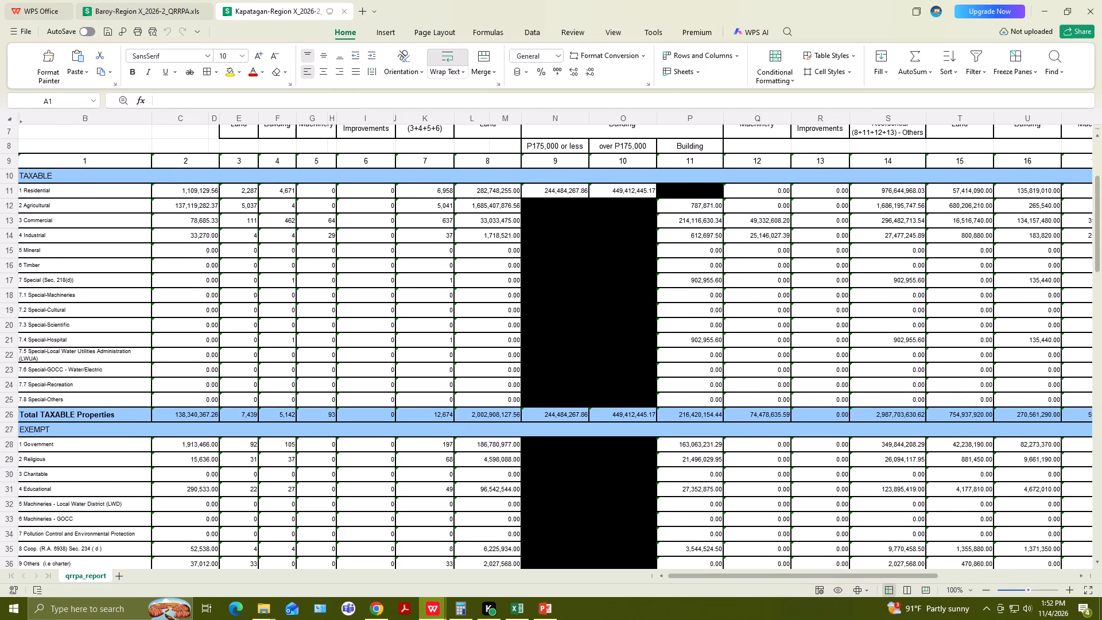
left_click(433, 424)
left_click(422, 386)
left_click(424, 418)
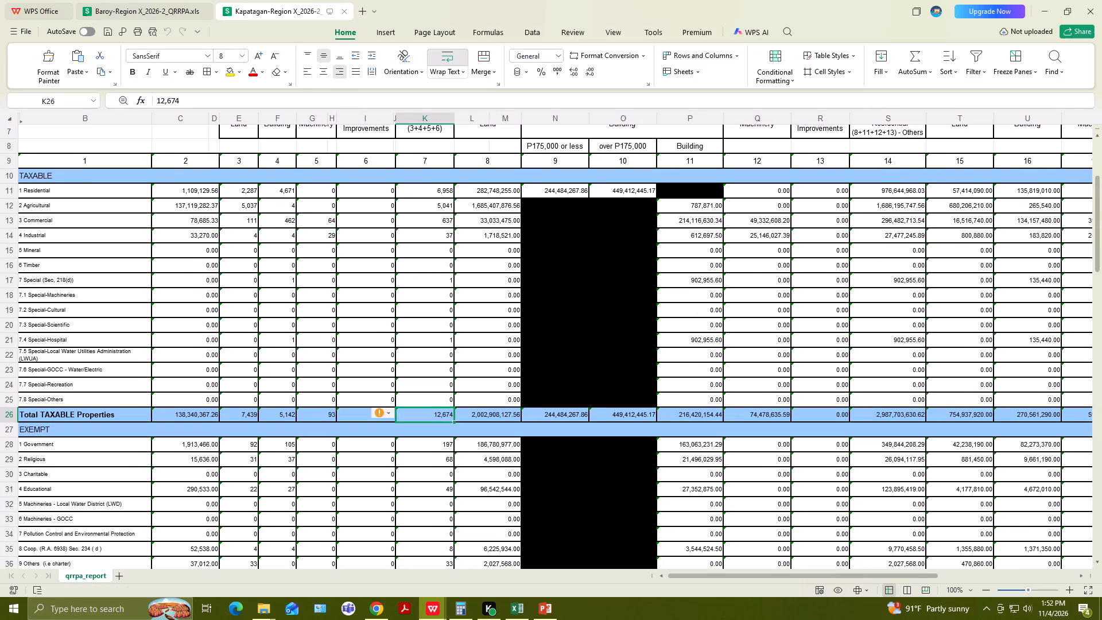
key("ctrl+c")
left_click(518, 619)
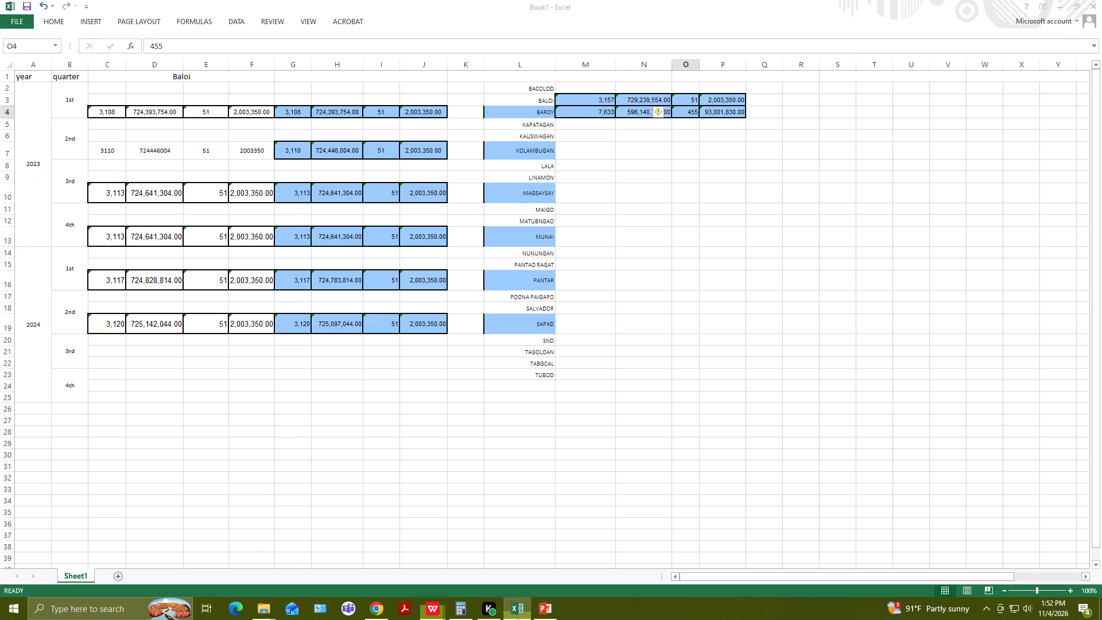
left_click(589, 126)
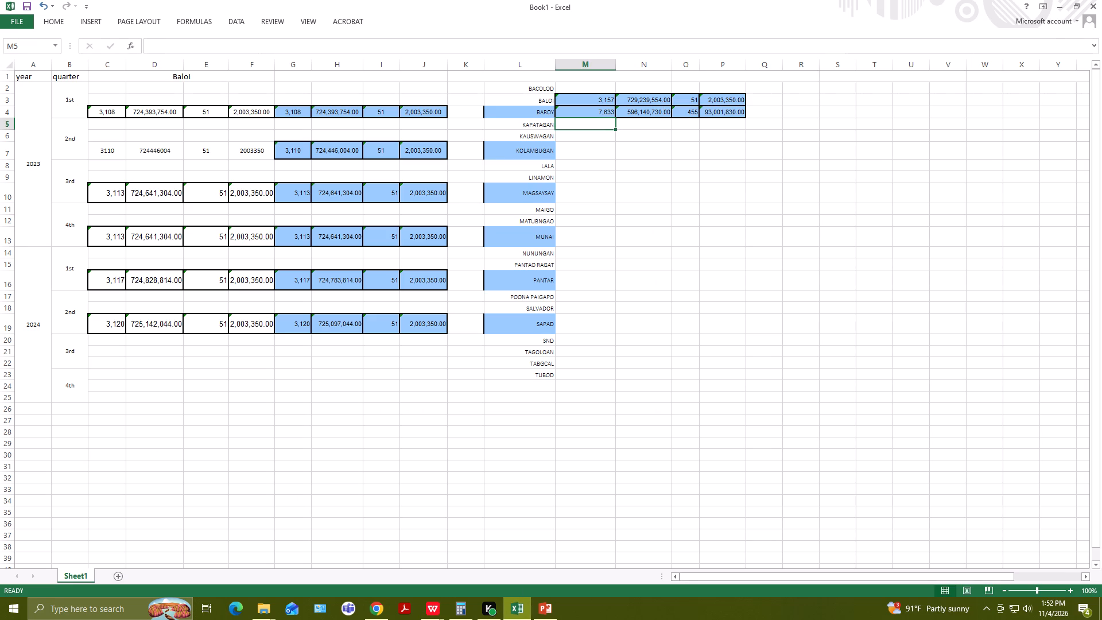
left_click(382, 610)
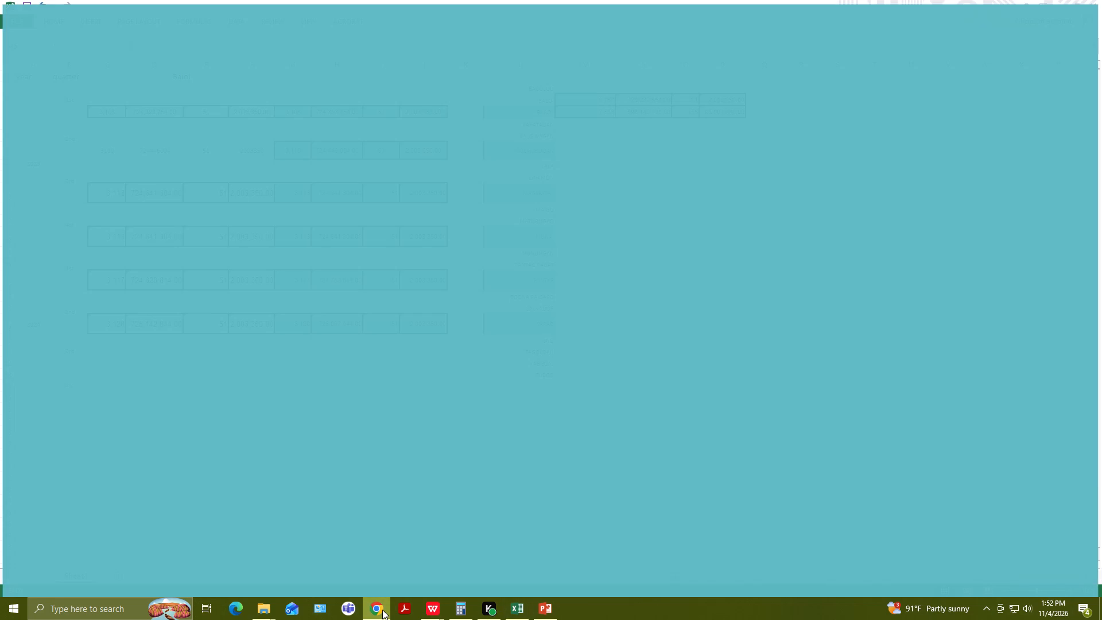
left_click(382, 610)
left_click(270, 611)
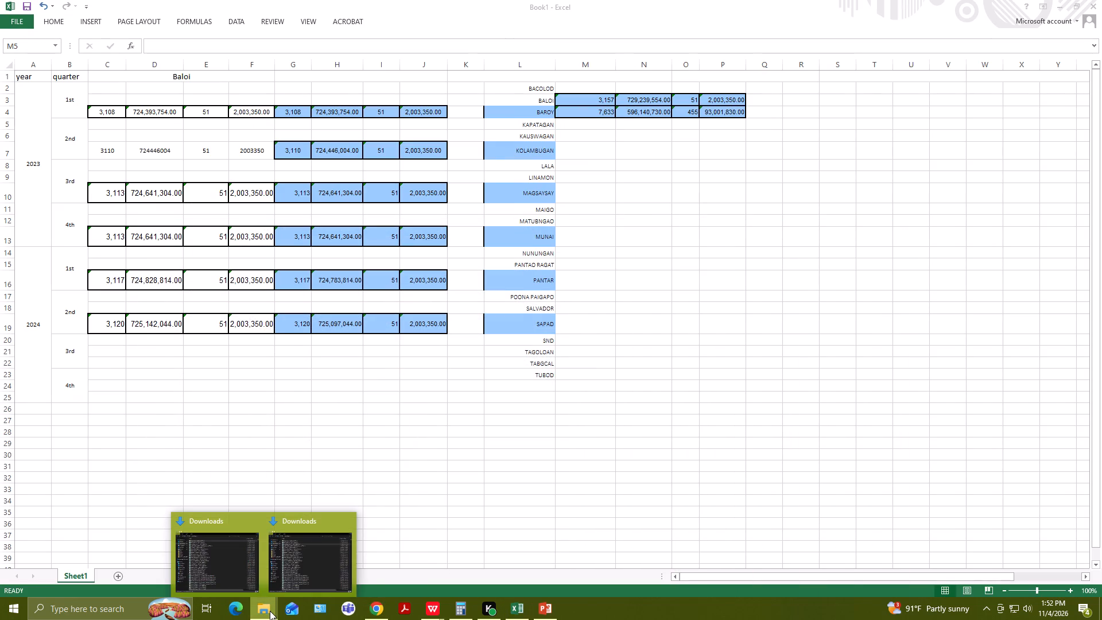
left_click(271, 612)
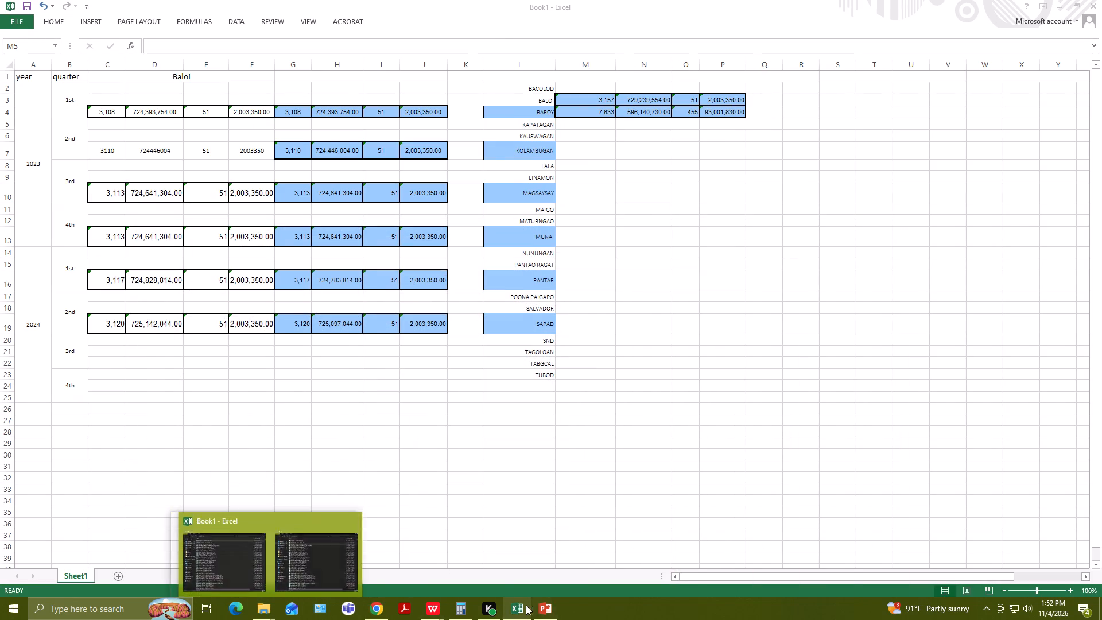
left_click(513, 609)
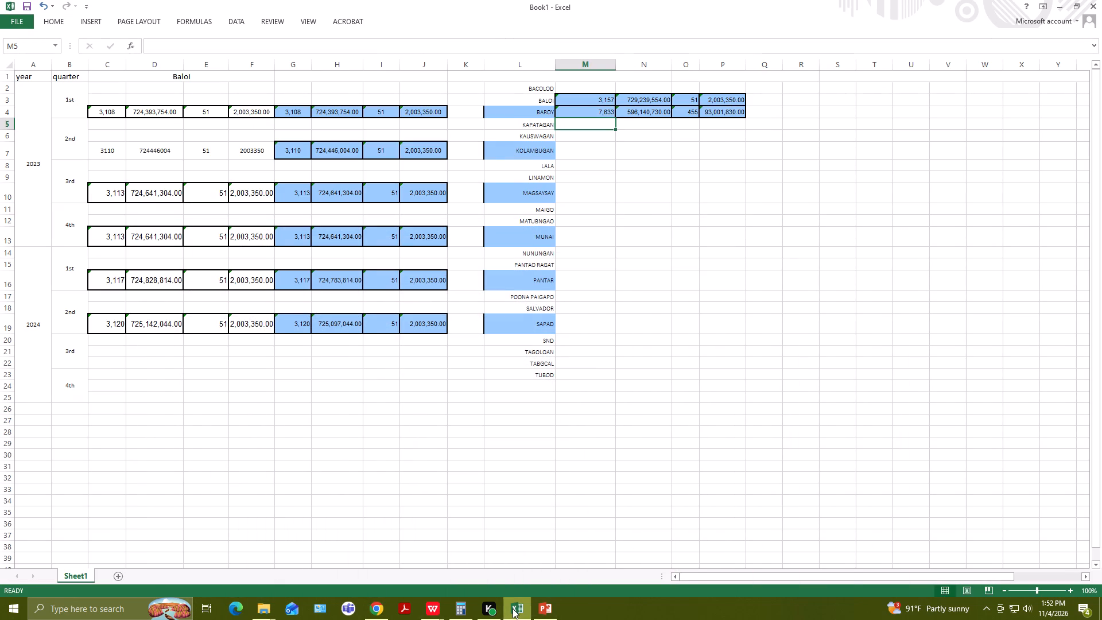
left_click(384, 614)
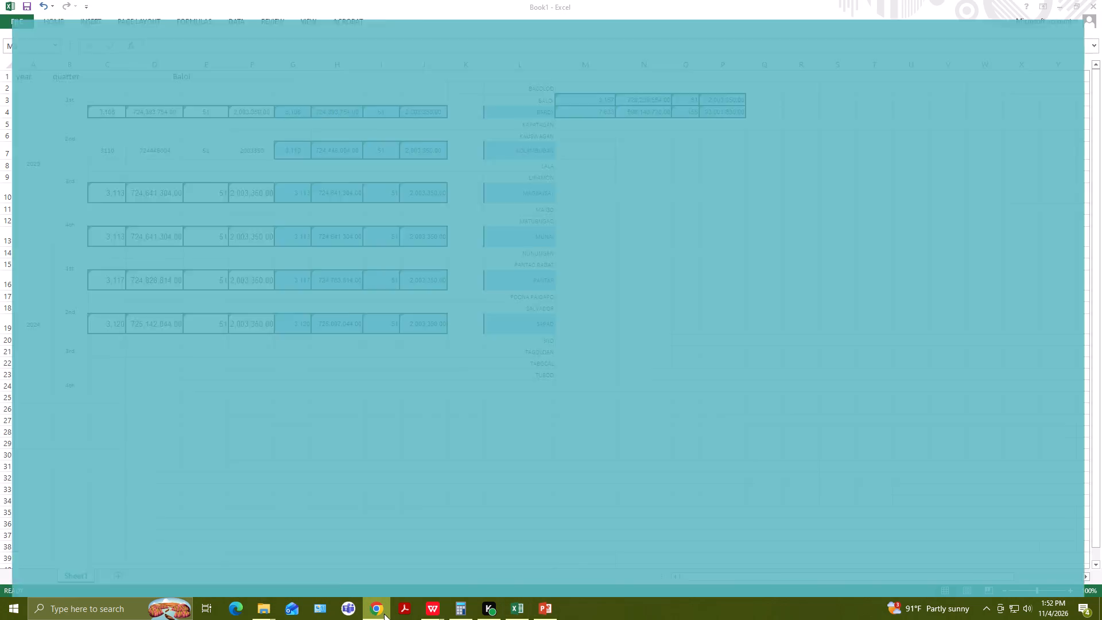
left_click(384, 614)
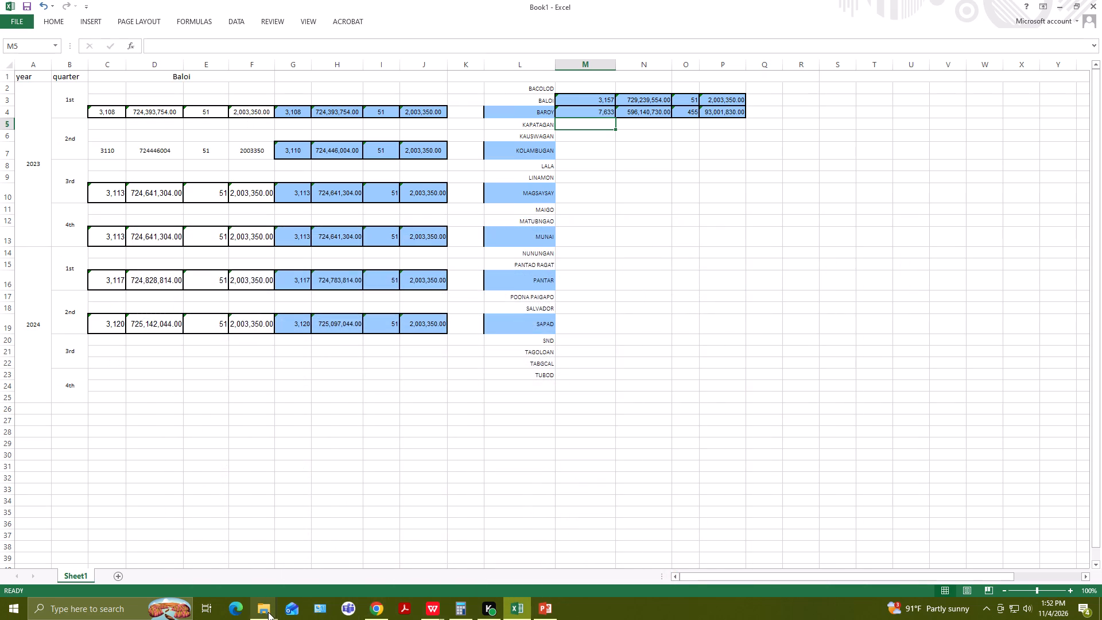
left_click(426, 611)
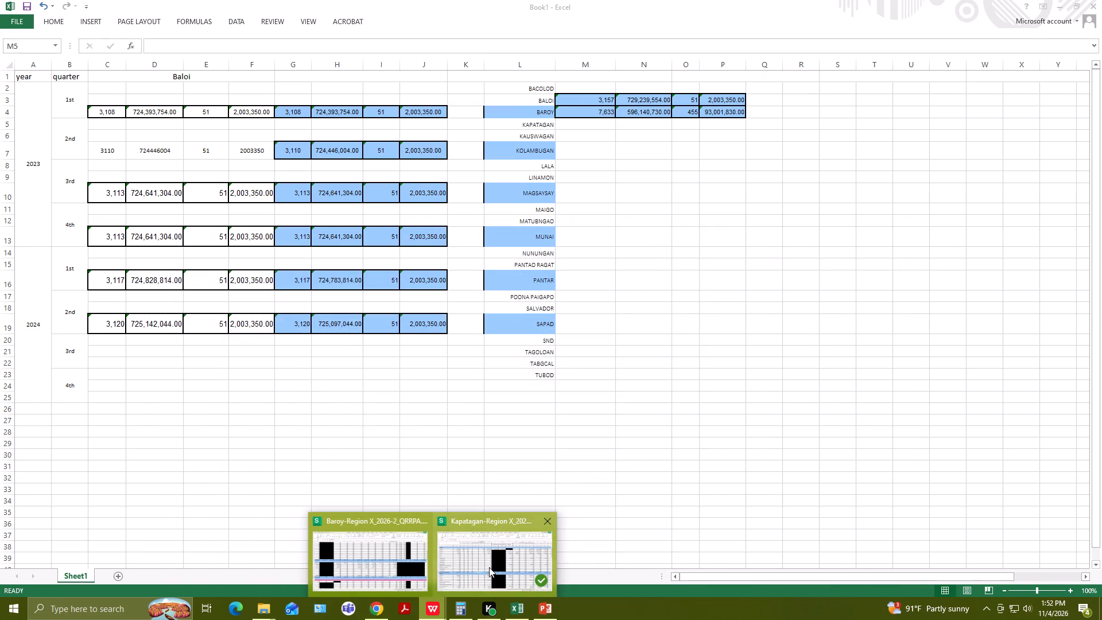
left_click(489, 567)
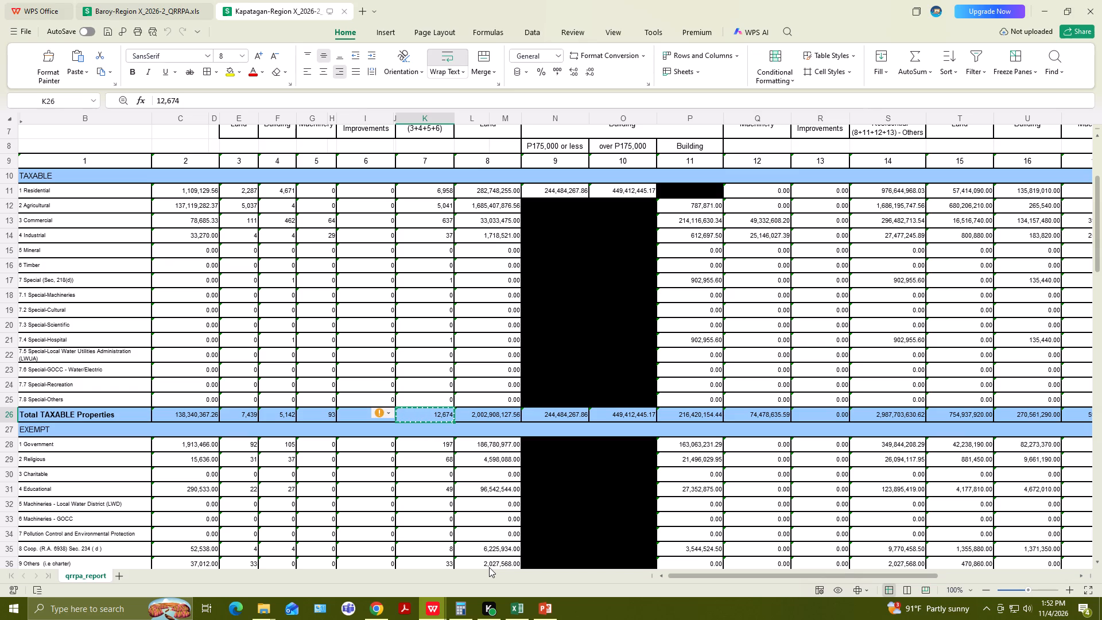
scroll(581, 441, "up", 5)
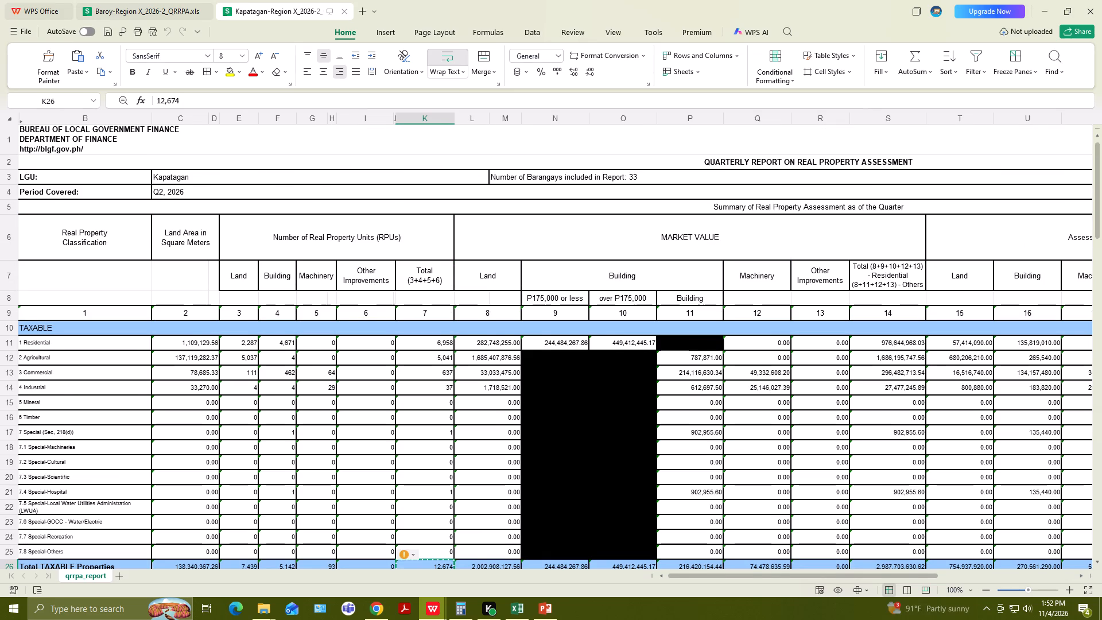
scroll(450, 329, "down", 4)
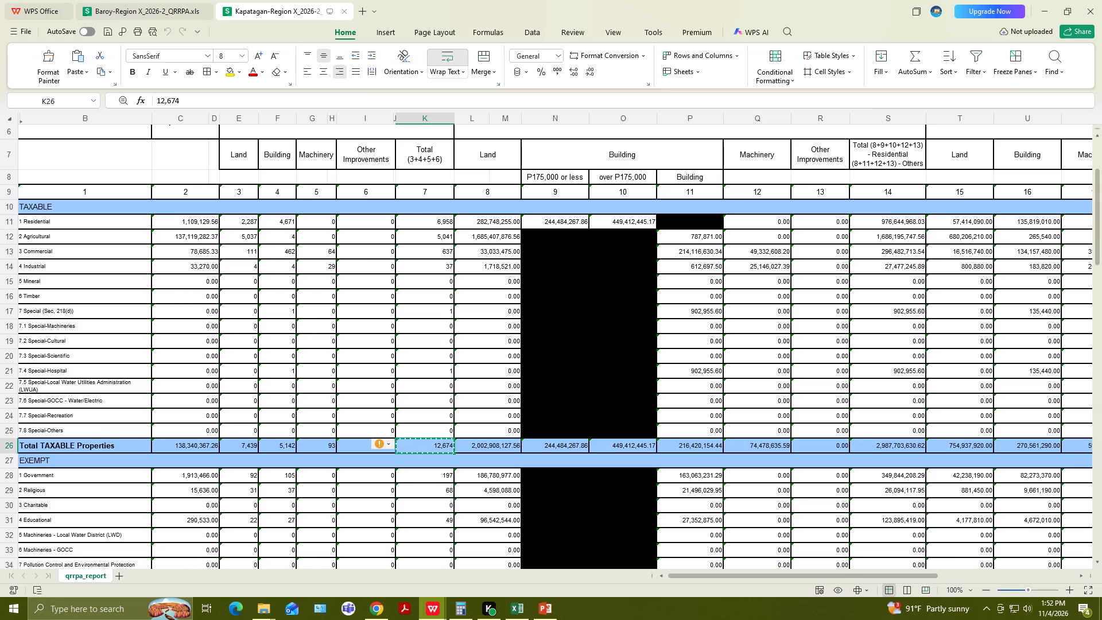
left_click(515, 610)
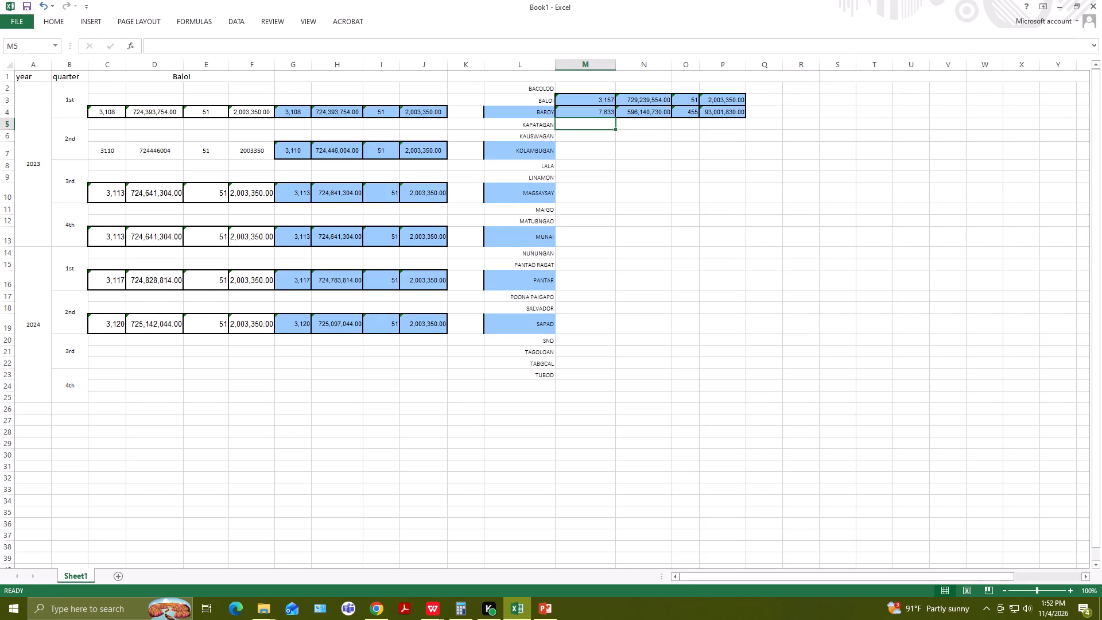
key("ctrl+v")
Copy the total taxable assessed value, 1,085,082,100.00, from Kapatagan's report in WPS Office into cell N5 of Book1 in Excel.
left_click(514, 609)
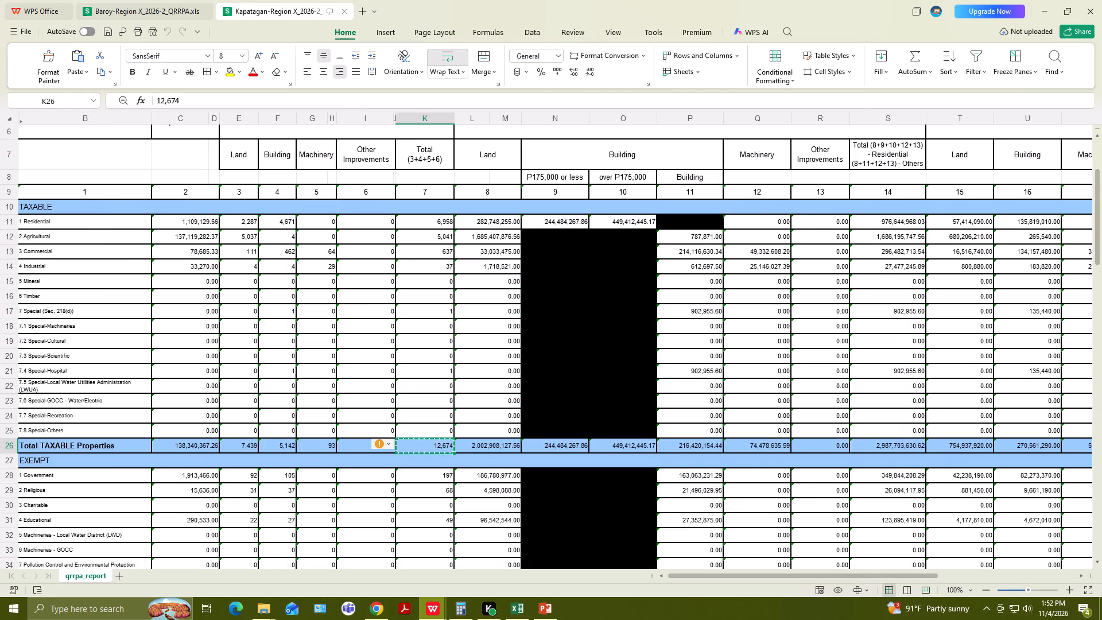
key("Right")
key("Right")
key("Right")
key("Right")
key("Right")
key("Right")
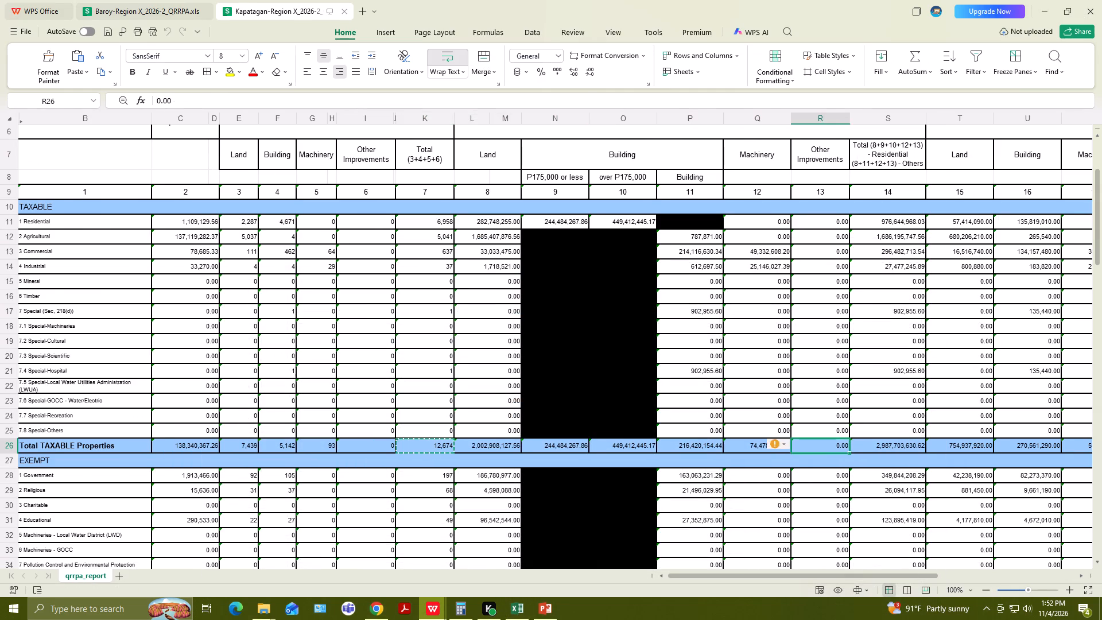
key("Right")
key("Right")
key("Right")
key("Right")
key("Right")
key("Right")
key("Right")
key("Right")
key("Right")
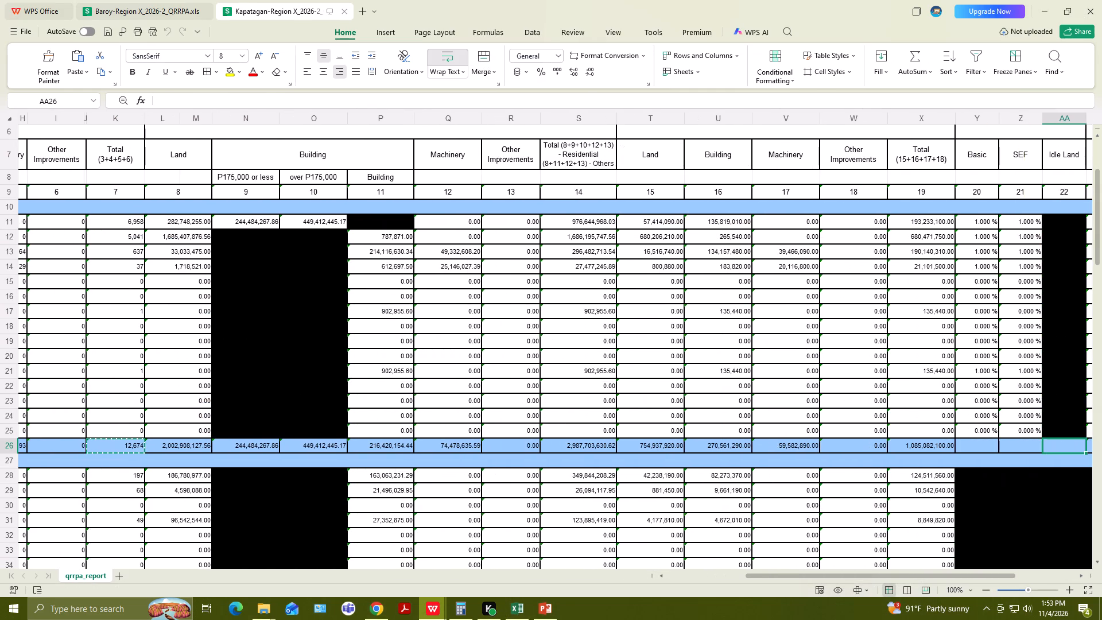
scroll(926, 448, "up", 4)
scroll(926, 448, "down", 2)
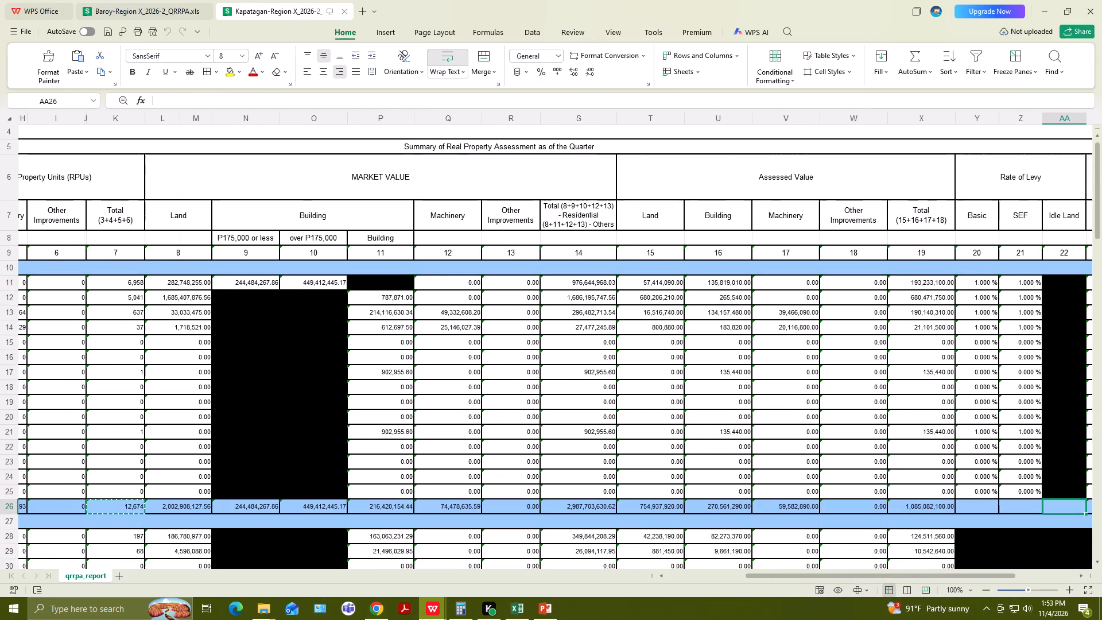
scroll(923, 450, "down", 3)
left_click(917, 418)
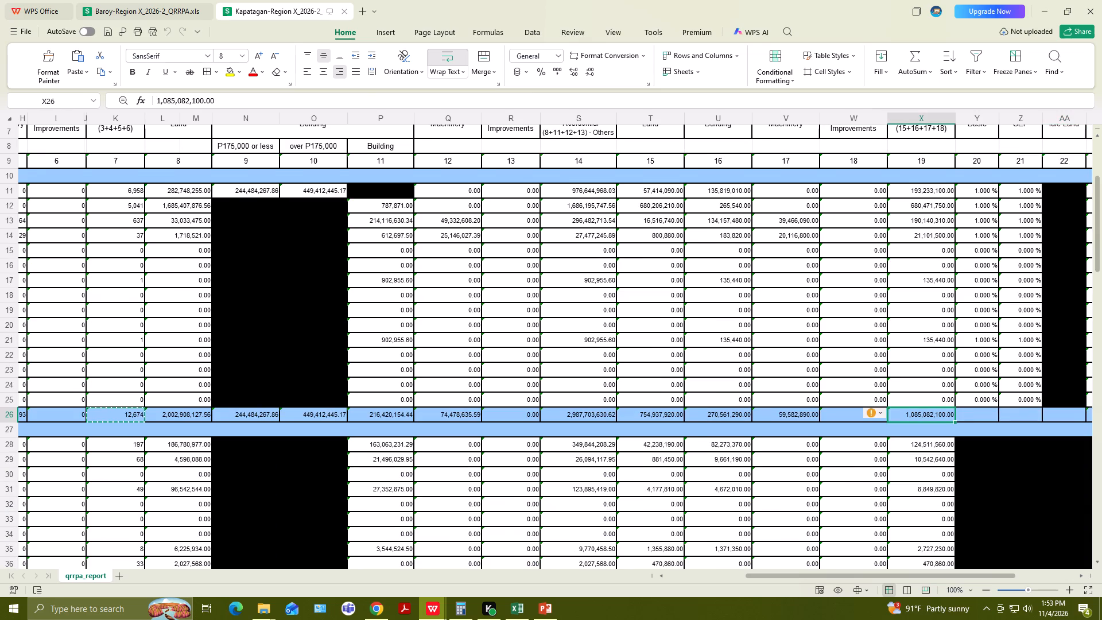
key("ctrl+c")
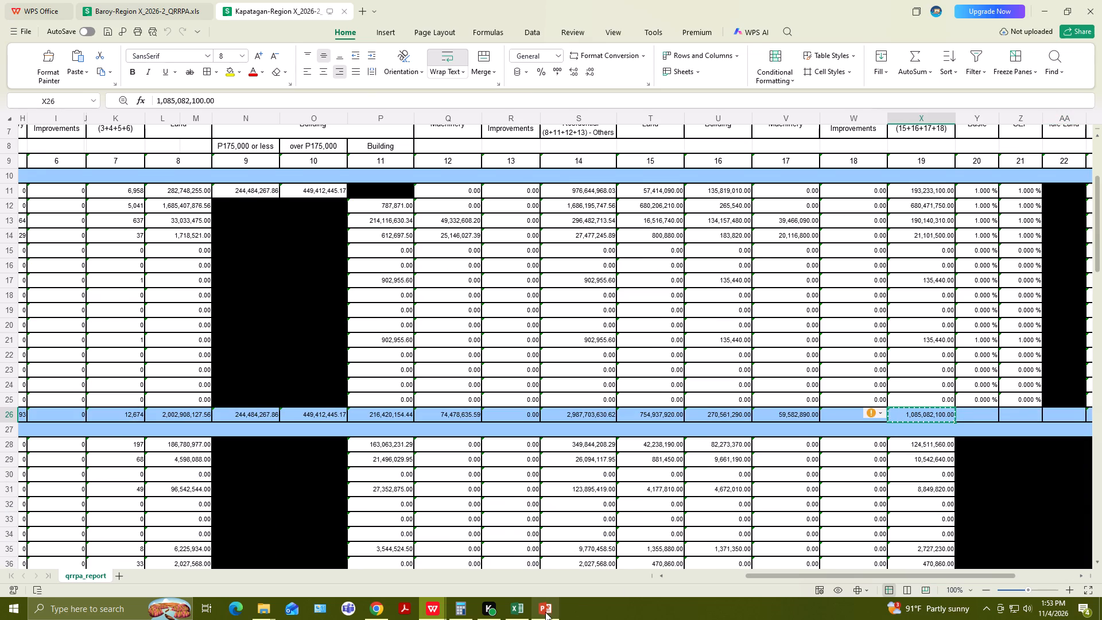
left_click(518, 611)
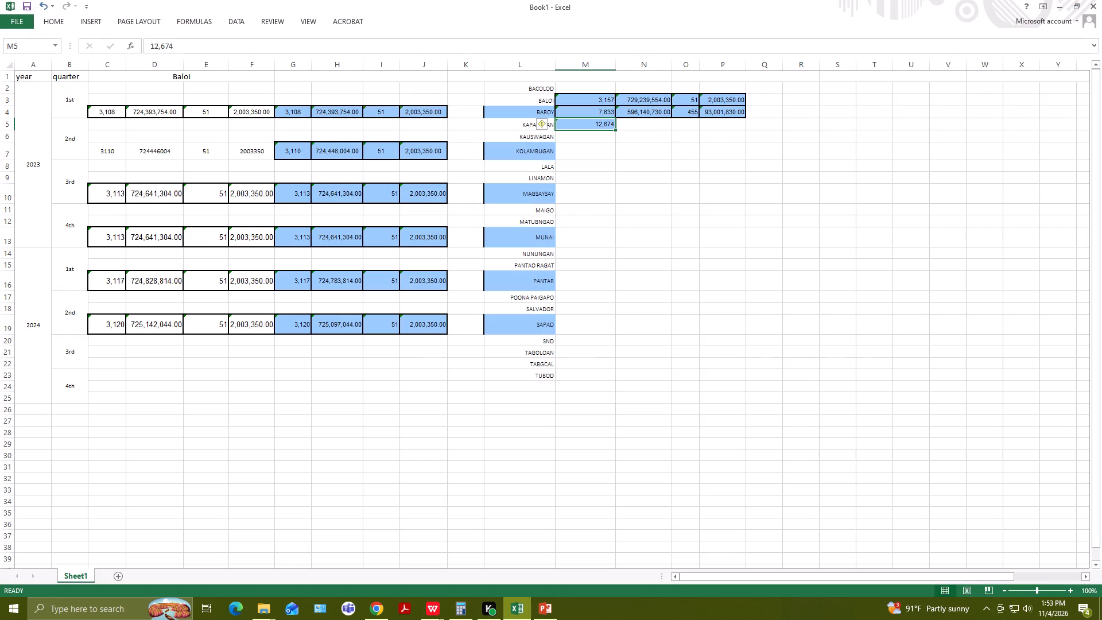
left_click(644, 125)
key("ctrl+v")
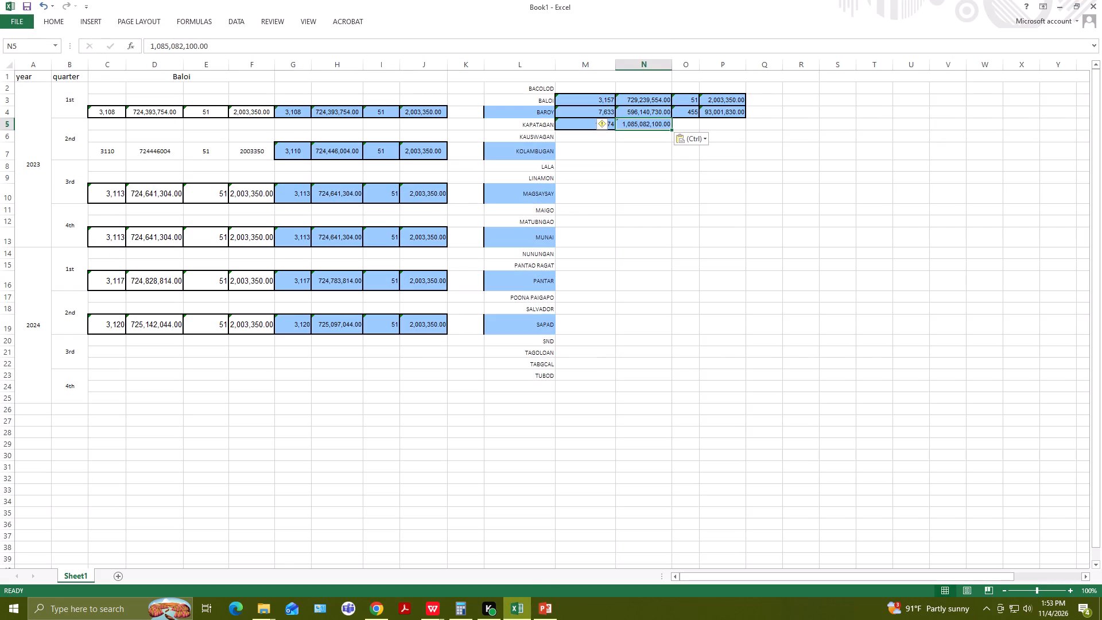
Copy the total number of exempt property units, 355, from Kapatagan's report in WPS Office into cell O5 of Book1 in Excel.
left_click(511, 610)
scroll(715, 495, "down", 5)
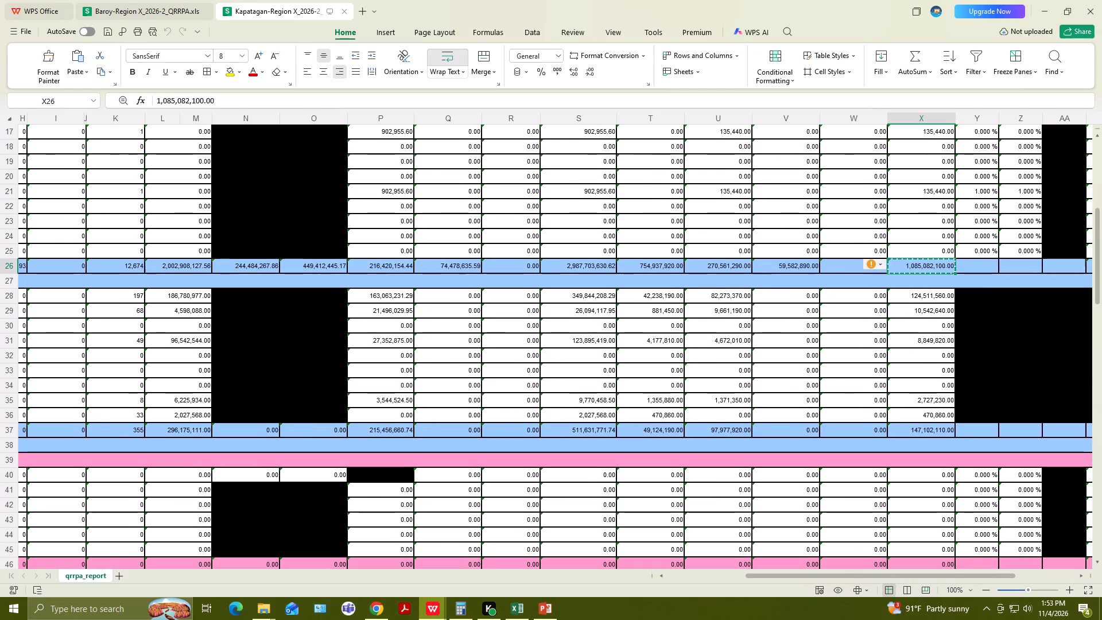
left_click(117, 428)
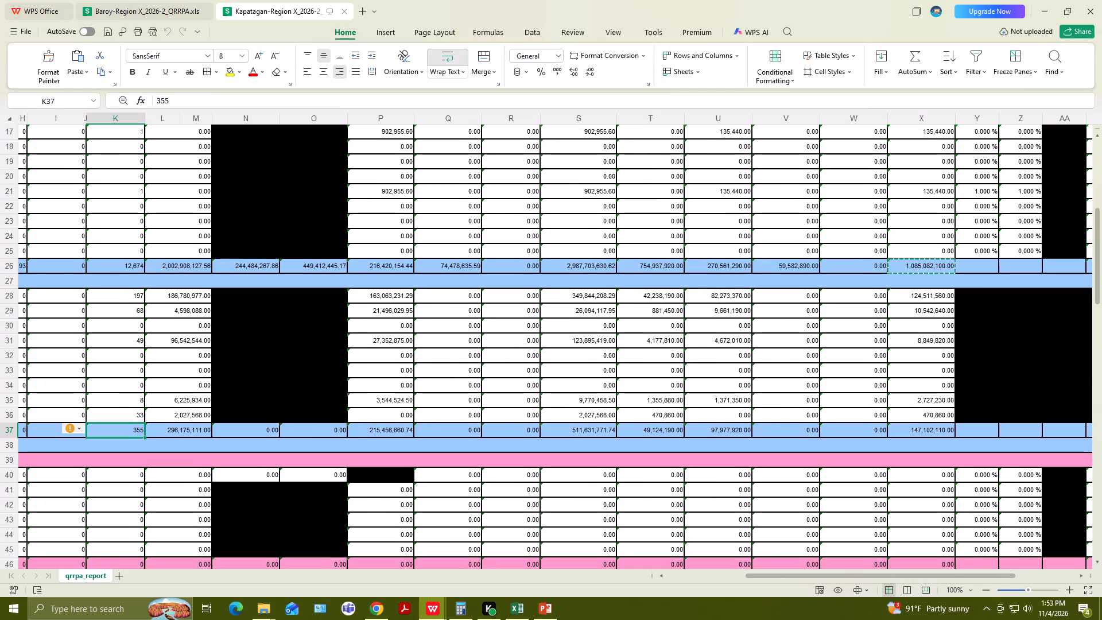
key("ctrl+c")
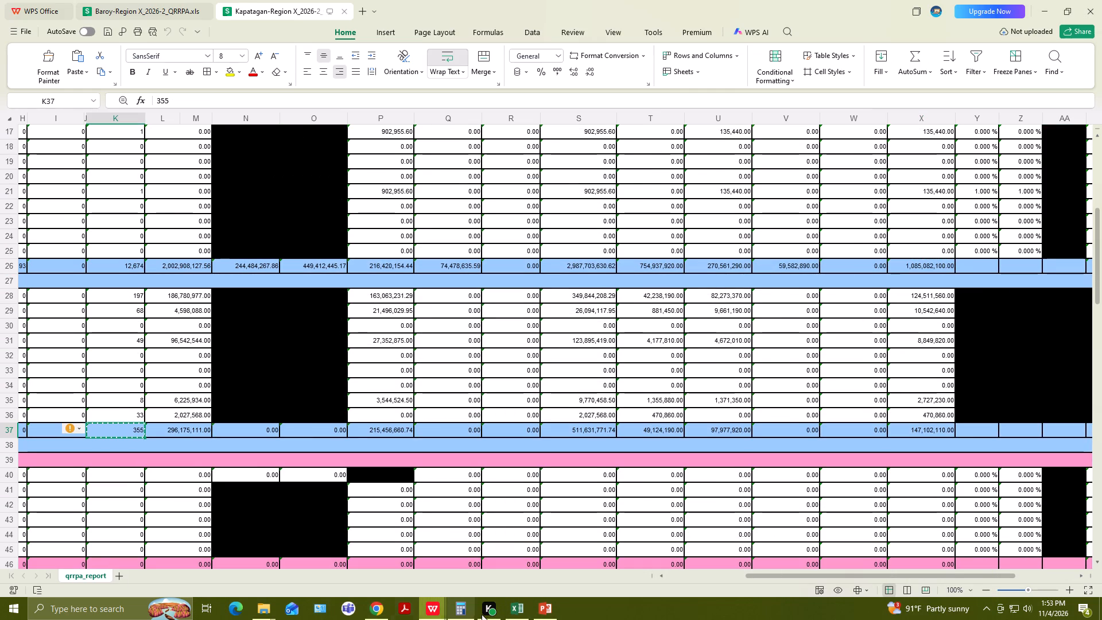
left_click(514, 610)
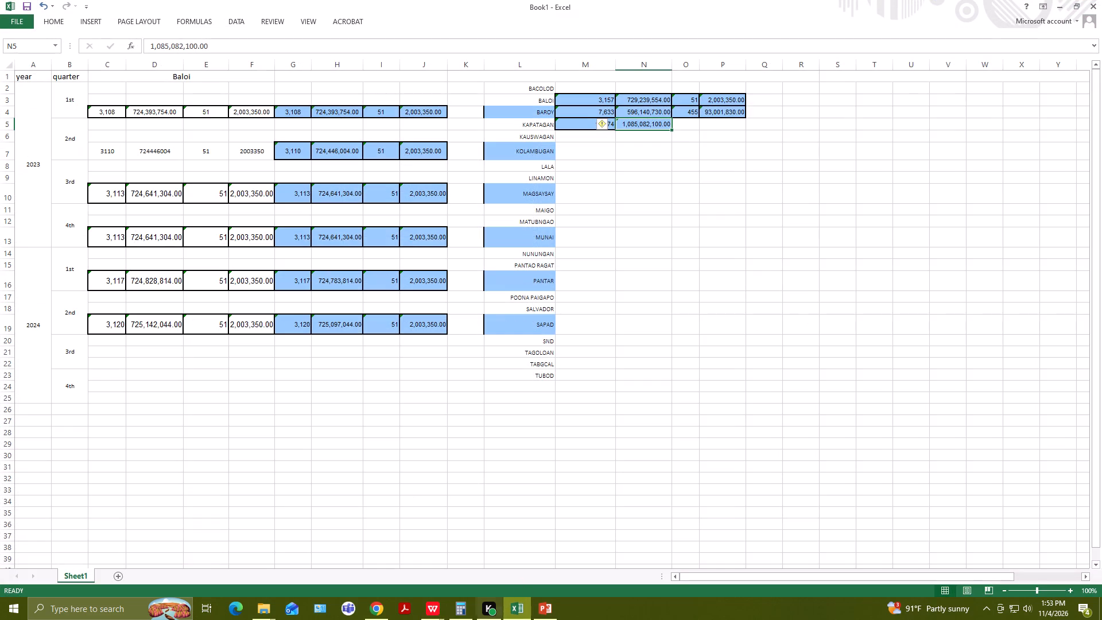
left_click(690, 129)
key("ctrl+v")
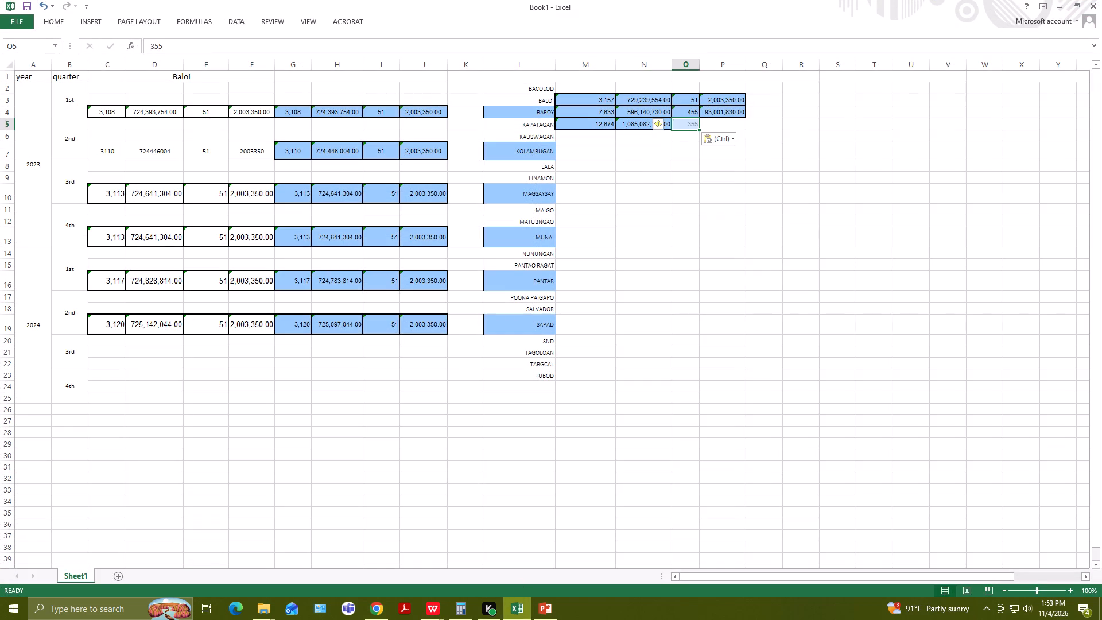
Copy the total exempt assessed value, 147,102,110.00, from Kapatagan's report in WPS Office into cell P5 of Book1 in Excel.
left_click(514, 607)
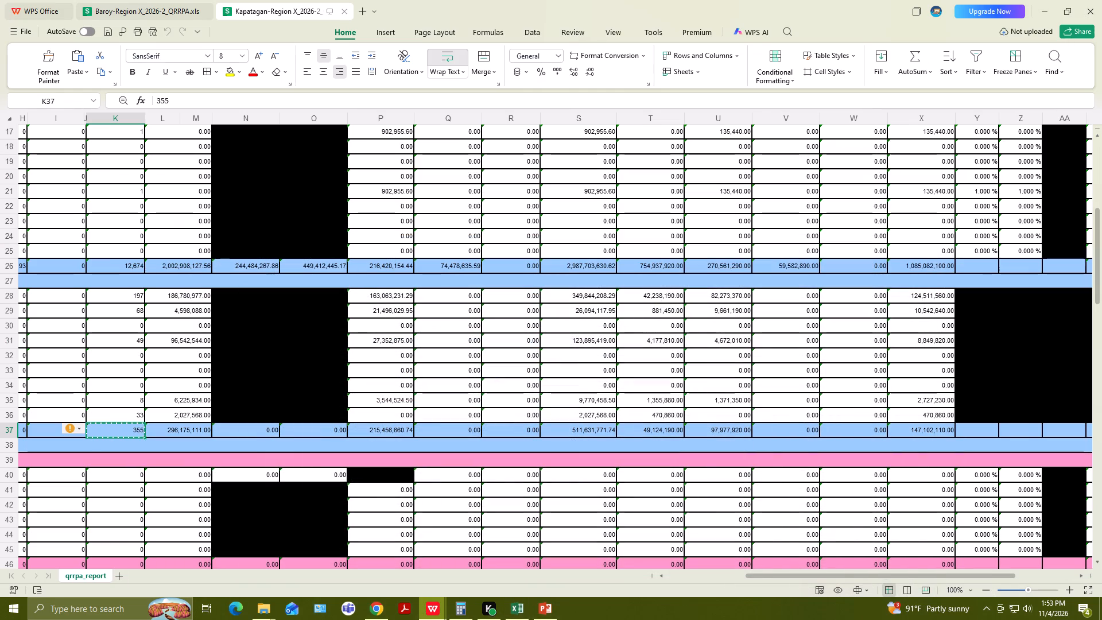
left_click(916, 429)
scroll(928, 439, "up", 14)
scroll(910, 468, "down", 10)
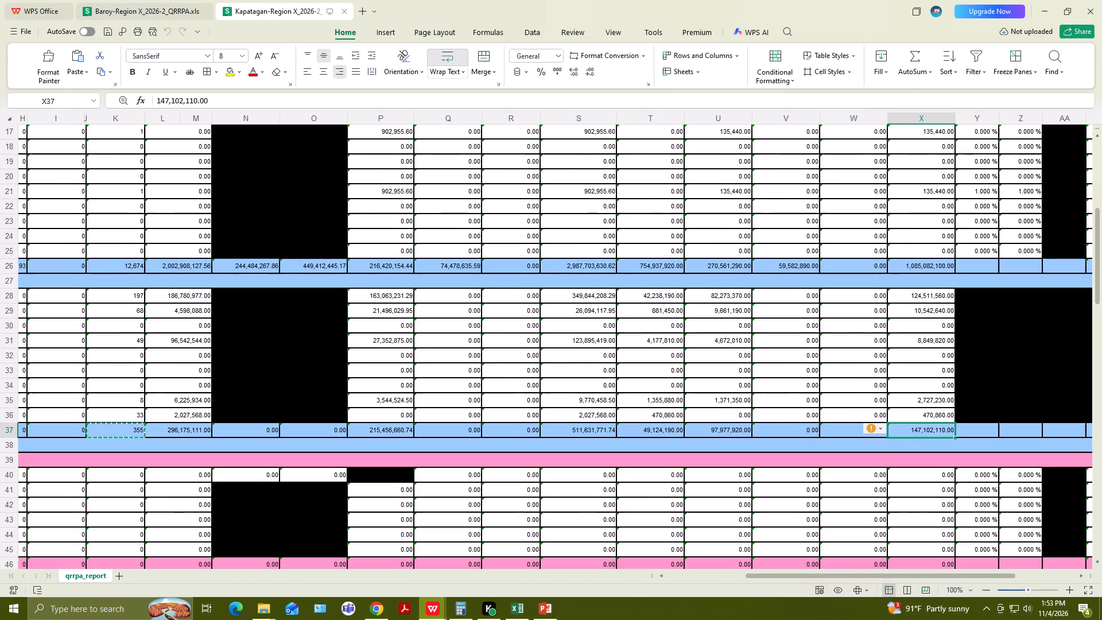
left_click(929, 418)
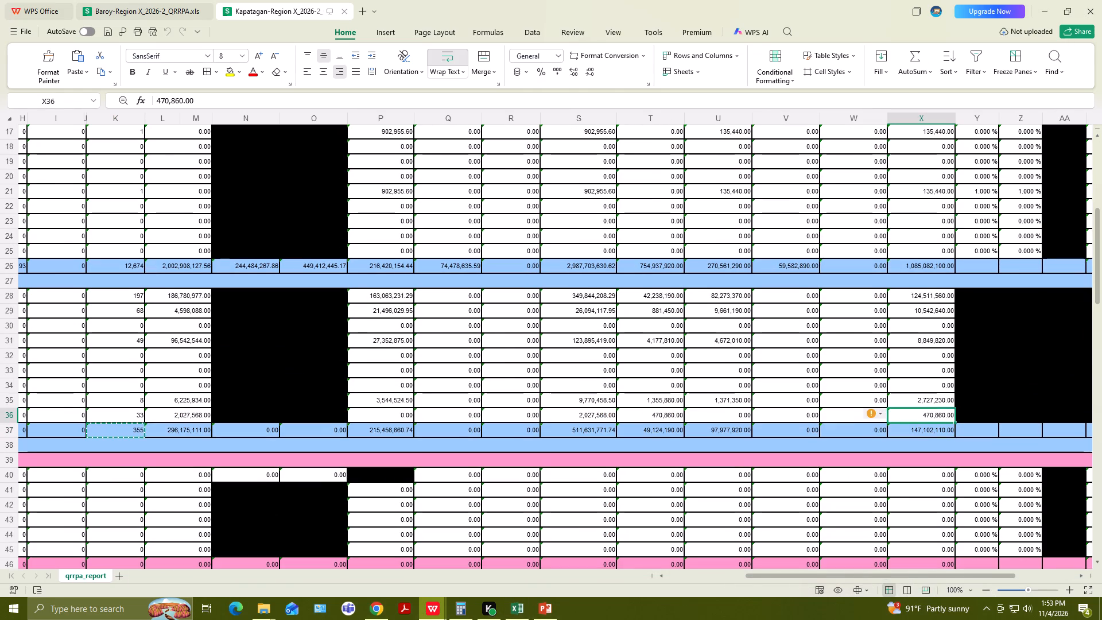
left_click(929, 439)
left_click(926, 431)
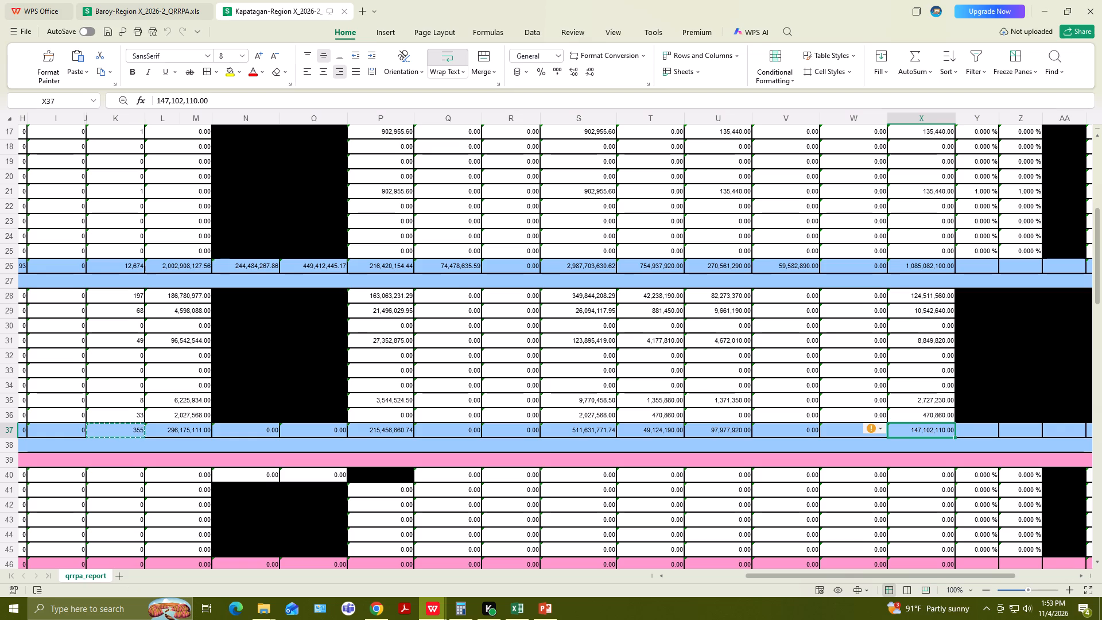
key("ctrl+c")
left_click(513, 606)
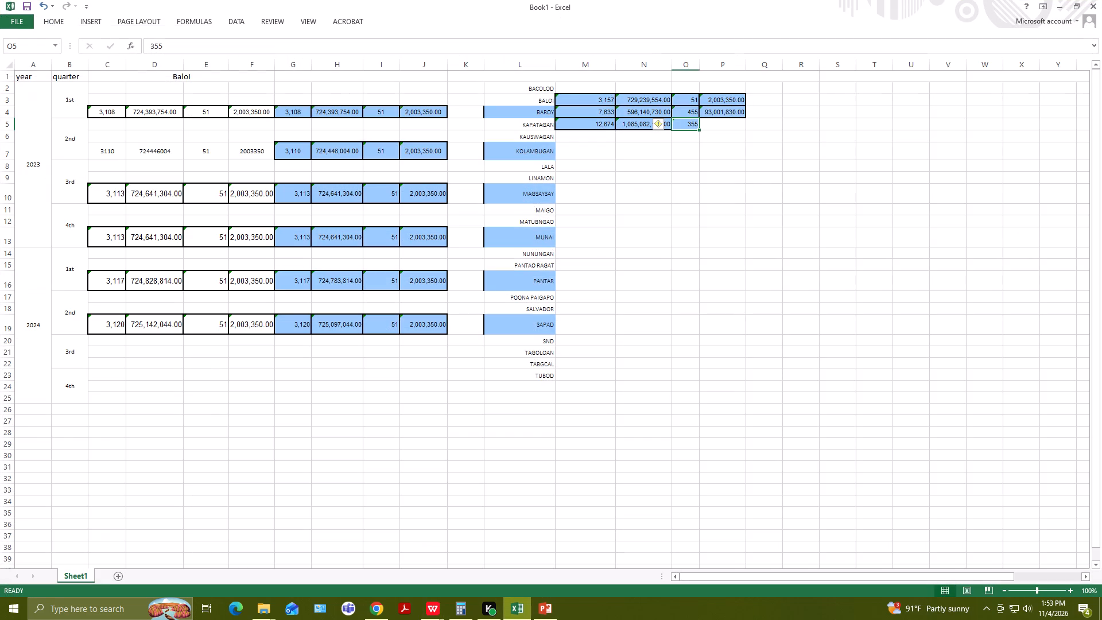
left_click(727, 126)
key("ctrl+v")
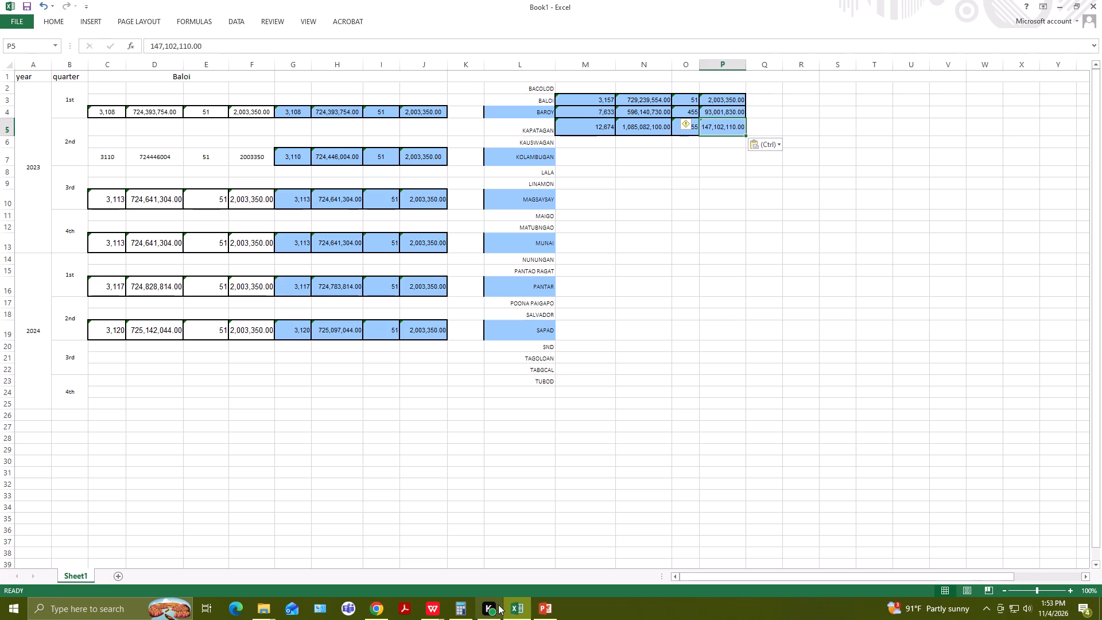
Open Sultan Naga Dimaporo-Region X_2026-2_QRRPA.xls from the Downloads folder in File Explorer.
left_click(259, 610)
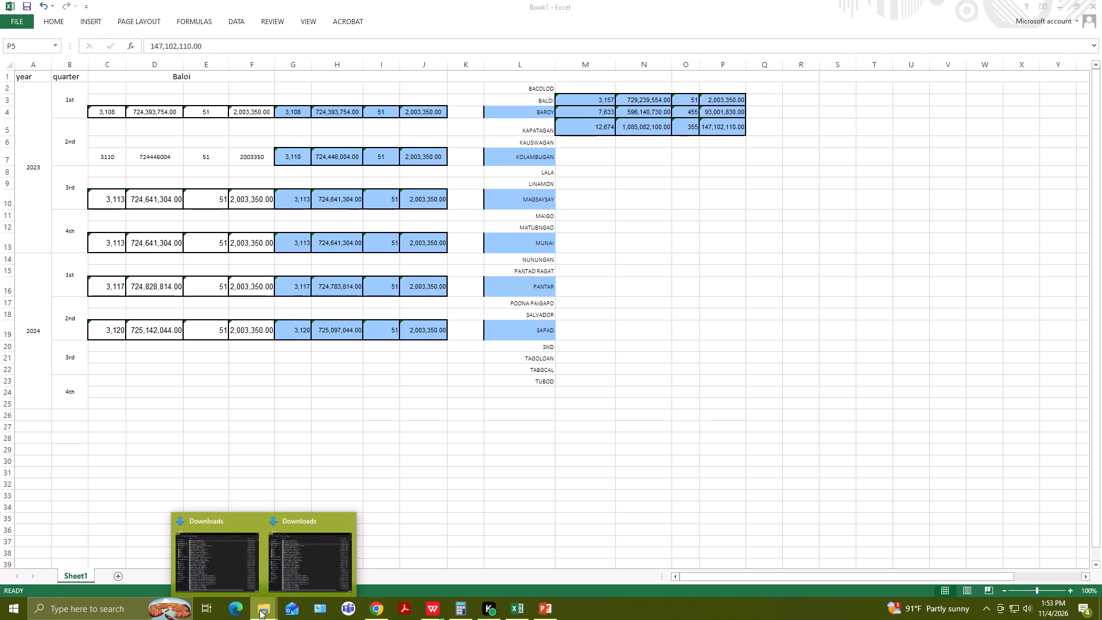
left_click(313, 565)
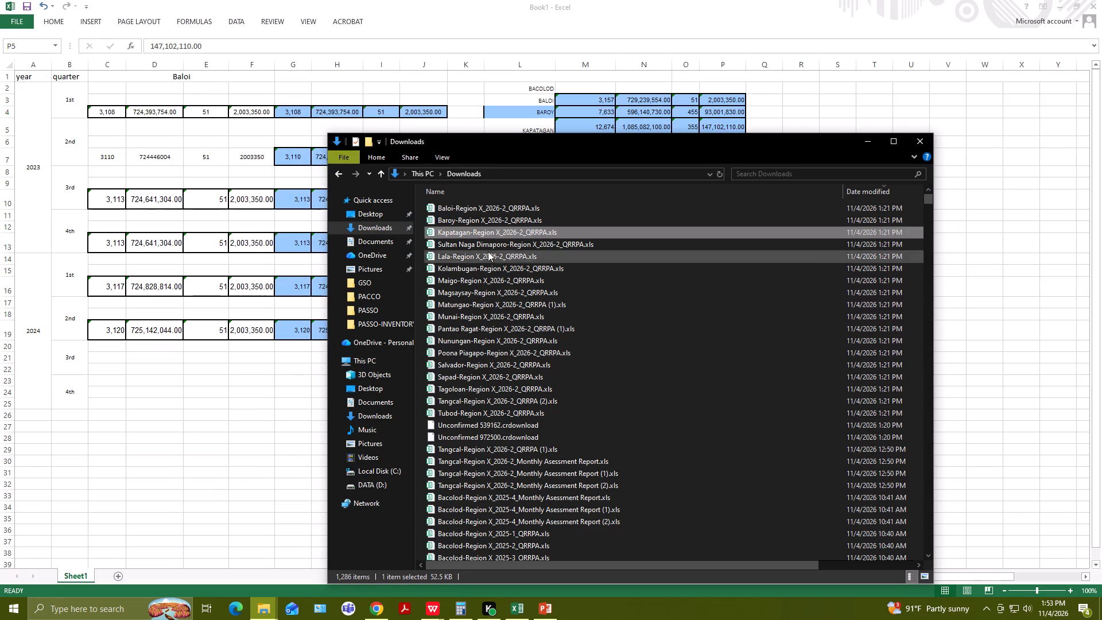
double_click(479, 247)
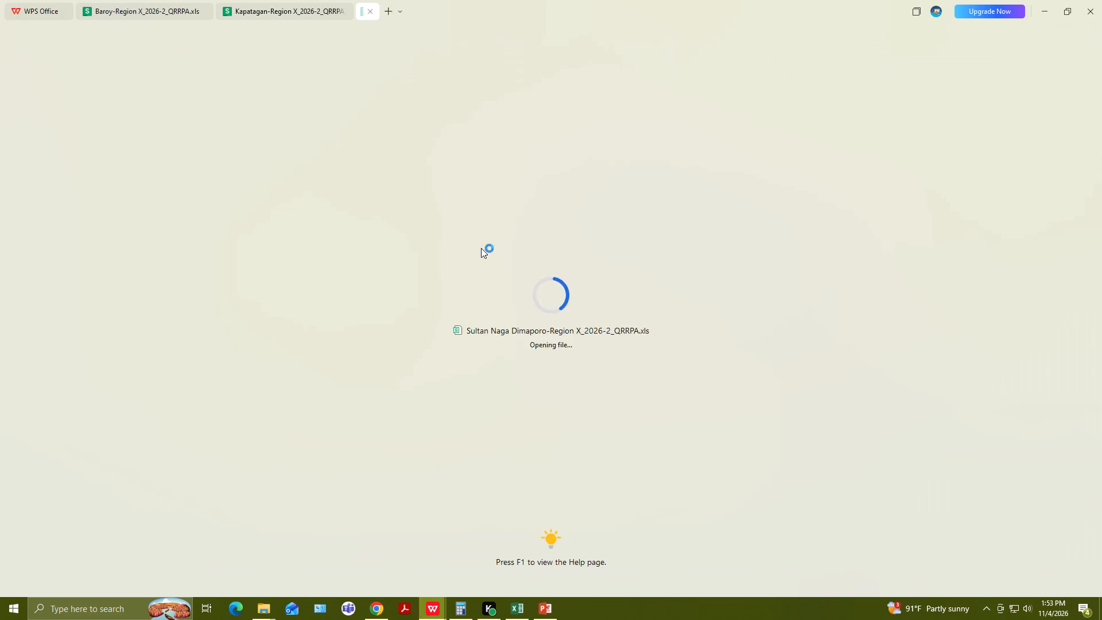
Copy the total number of taxable property units, 5,705, from Sultan Naga Dimaporo's report in WPS Office into cell M20 of Book1 in Excel.
scroll(344, 368, "down", 6)
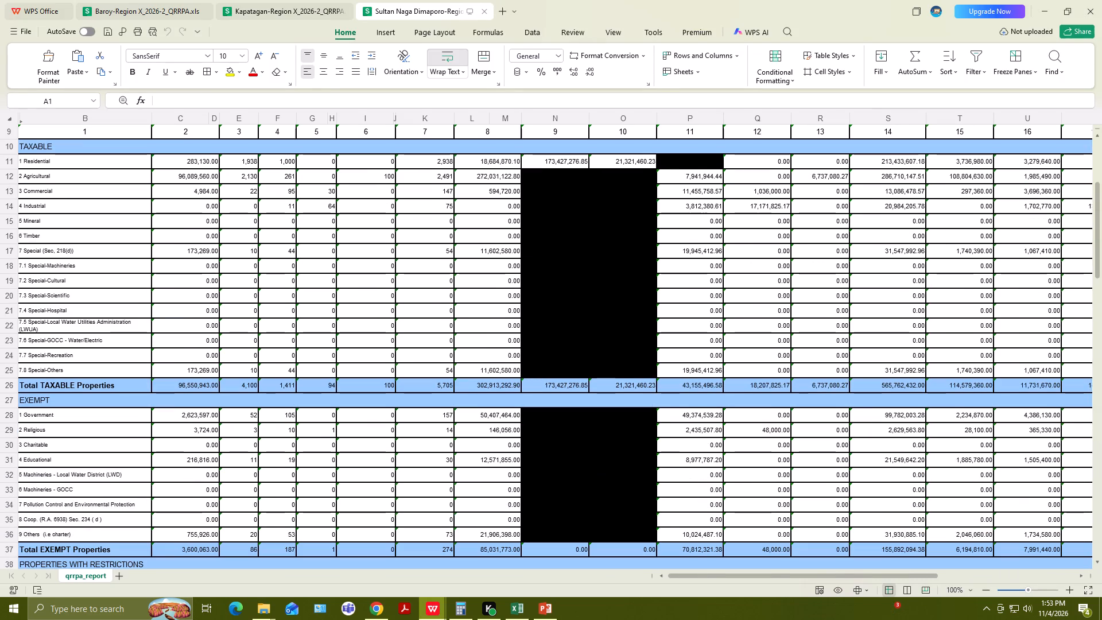
left_click(419, 363)
left_click(424, 389)
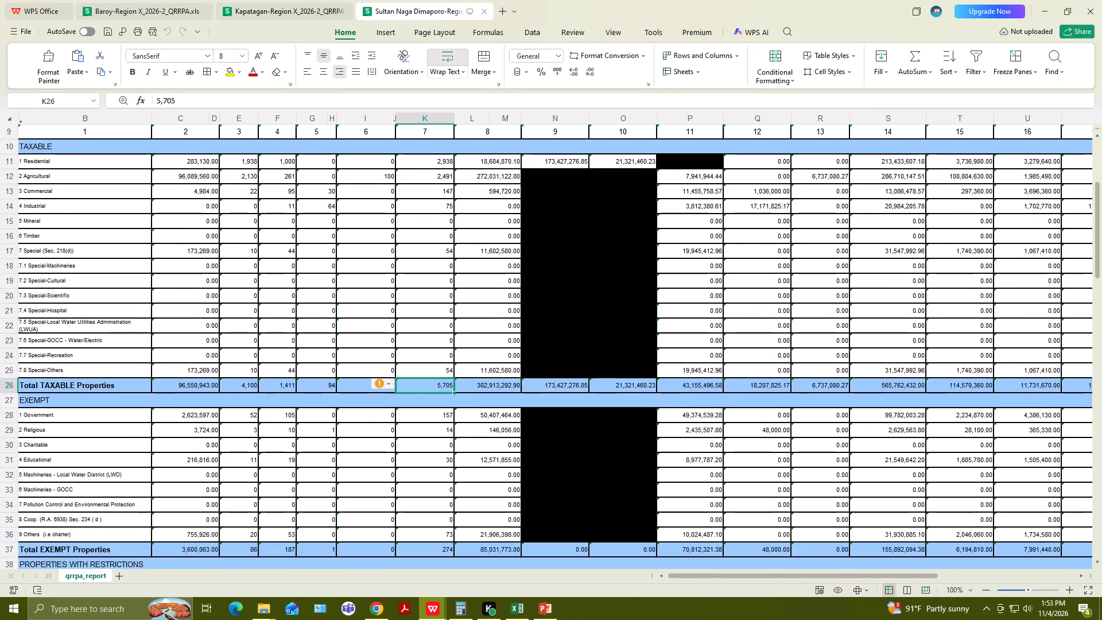
key("ctrl+c")
left_click(515, 611)
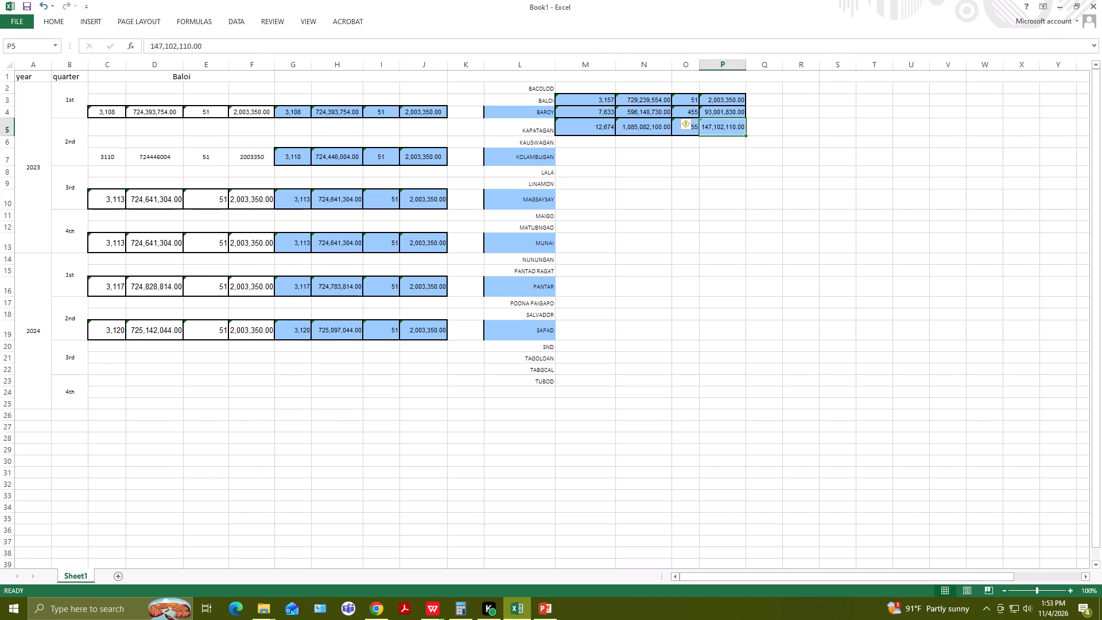
left_click(568, 349)
key("ctrl+v")
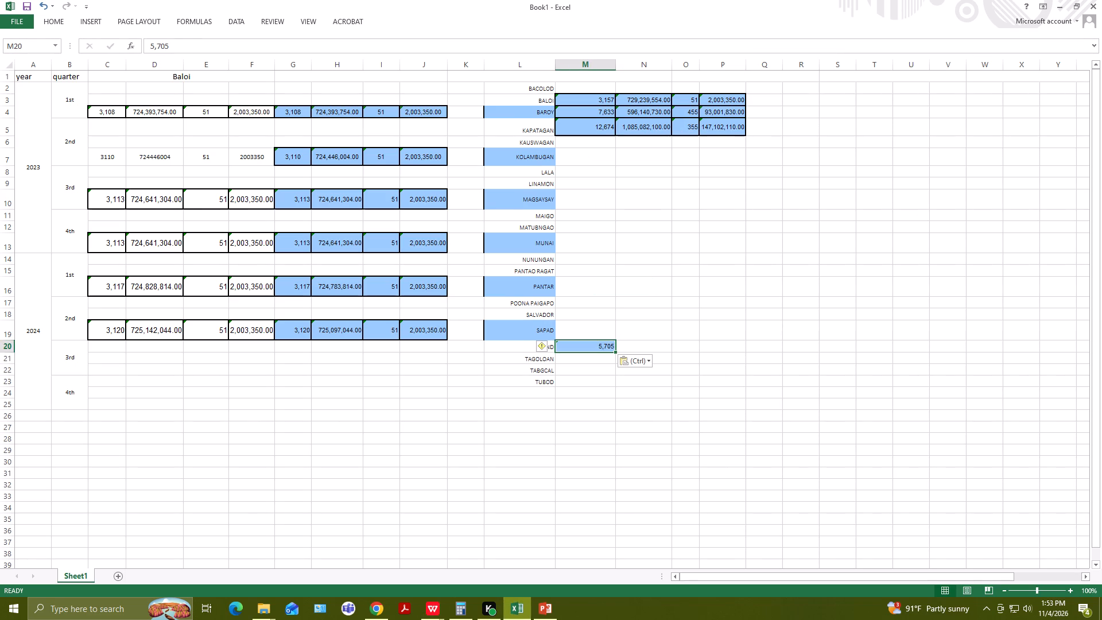